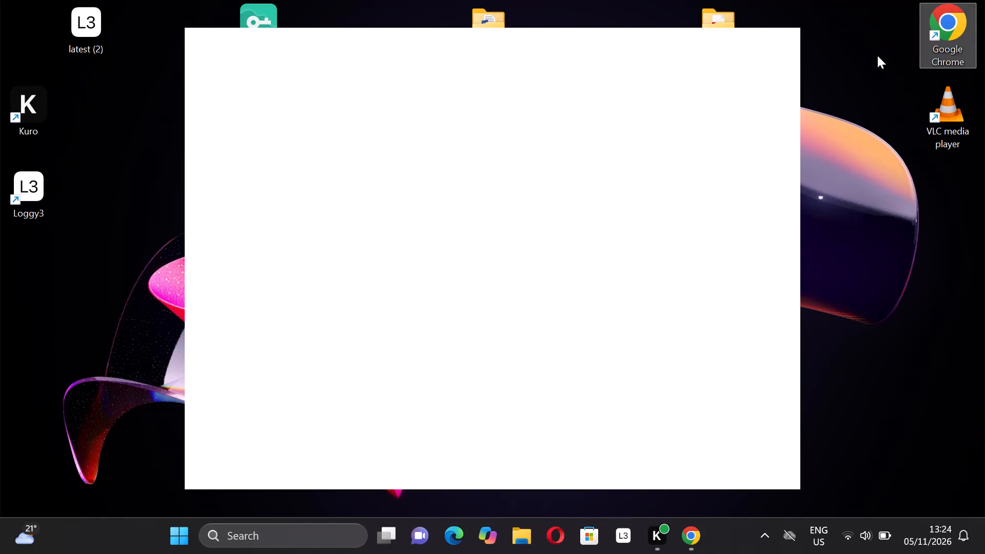
# Open a new Google Chrome window, closing the old quizlet.com window and maximizing the new one.
pyautogui.doubleClick(929, 38)
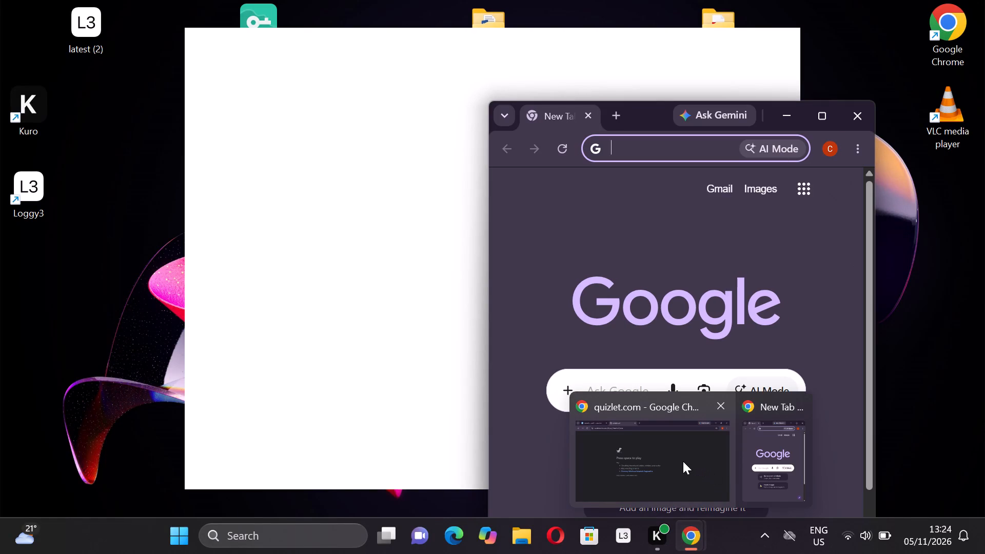
pyautogui.click(722, 395)
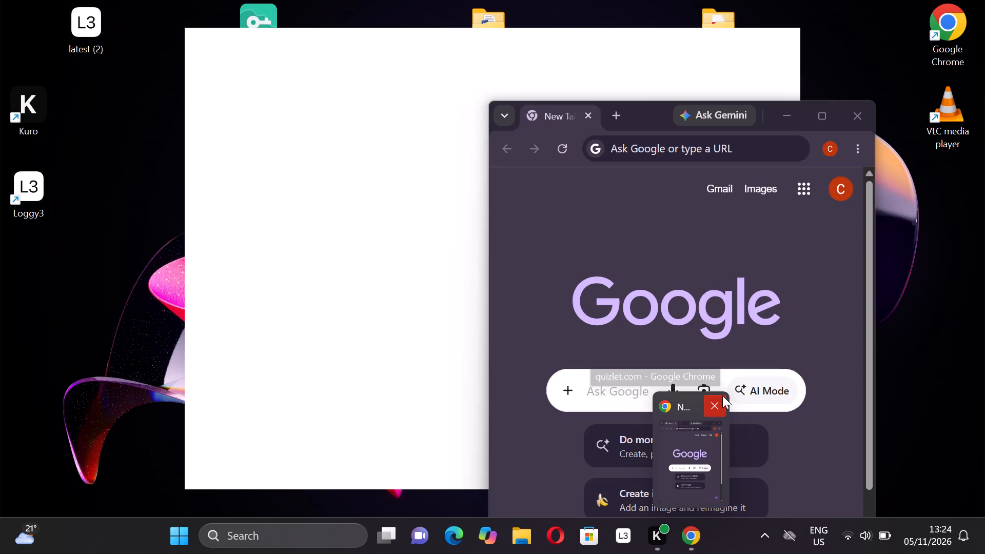
pyautogui.click(707, 339)
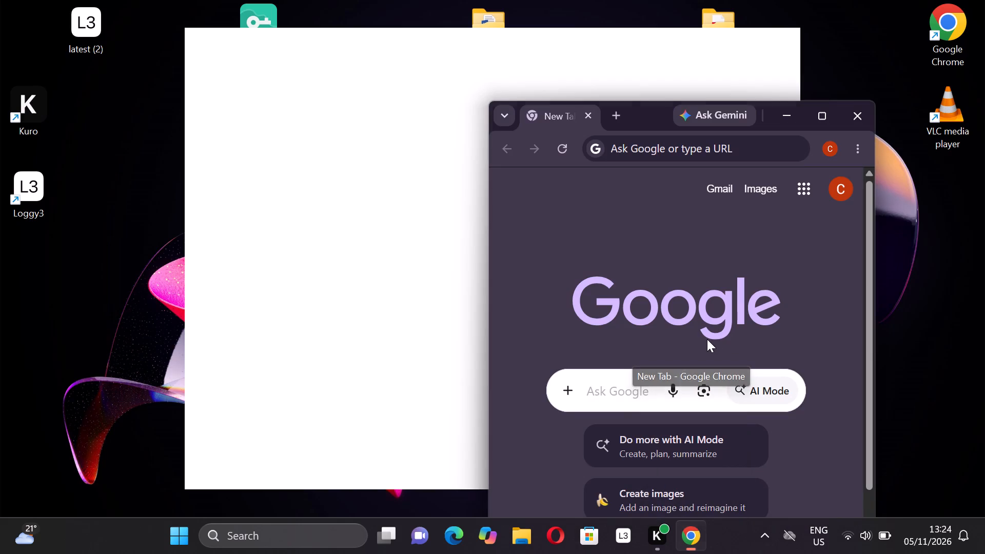
pyautogui.click(811, 116)
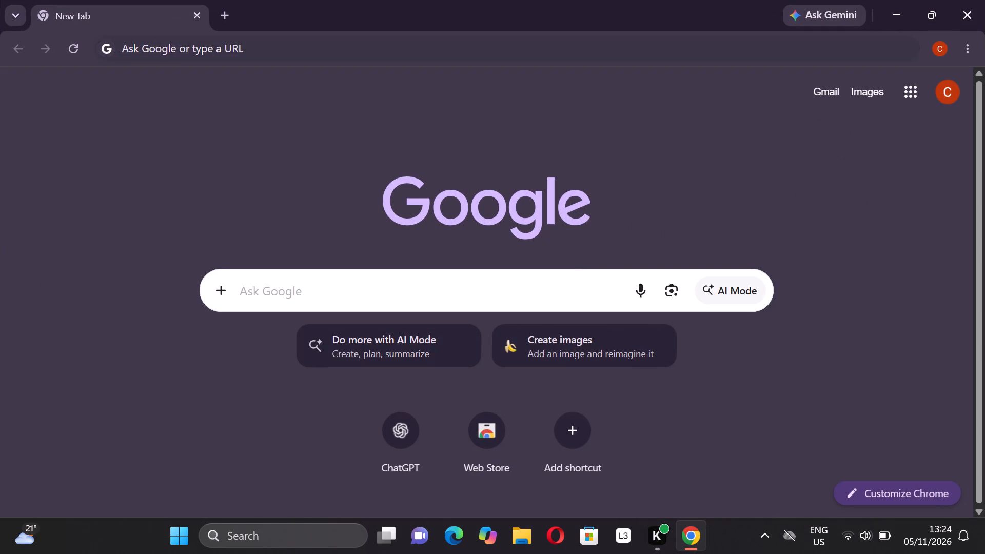
# Search Google for stuvia, then open the Stuvia website and log in to the seller account.
pyautogui.click(161, 49)
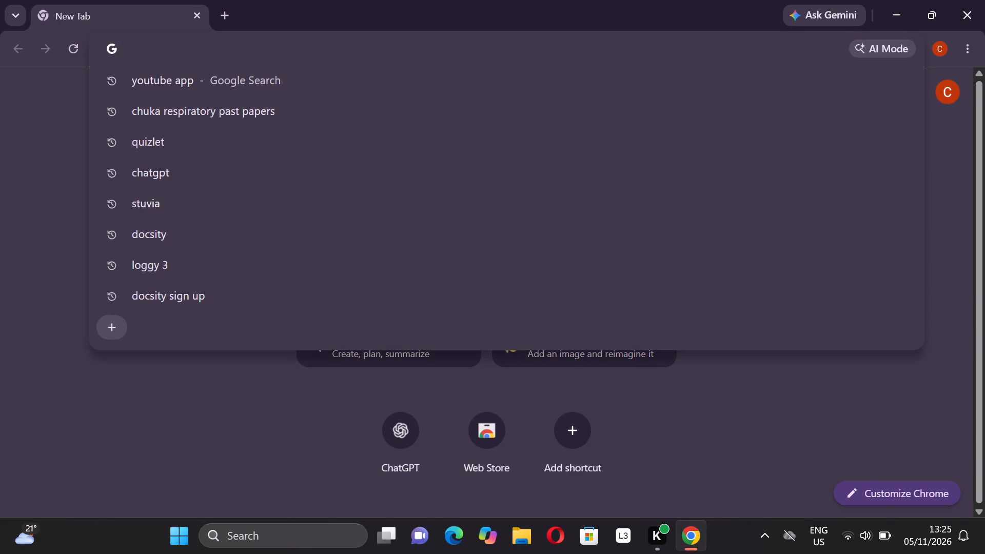
pyautogui.doubleClick(146, 194)
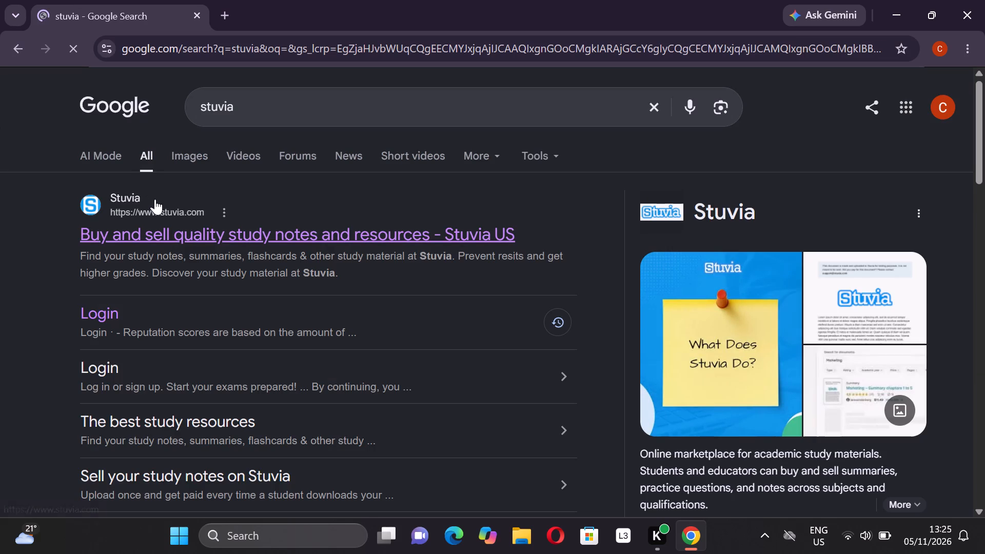
pyautogui.doubleClick(155, 199)
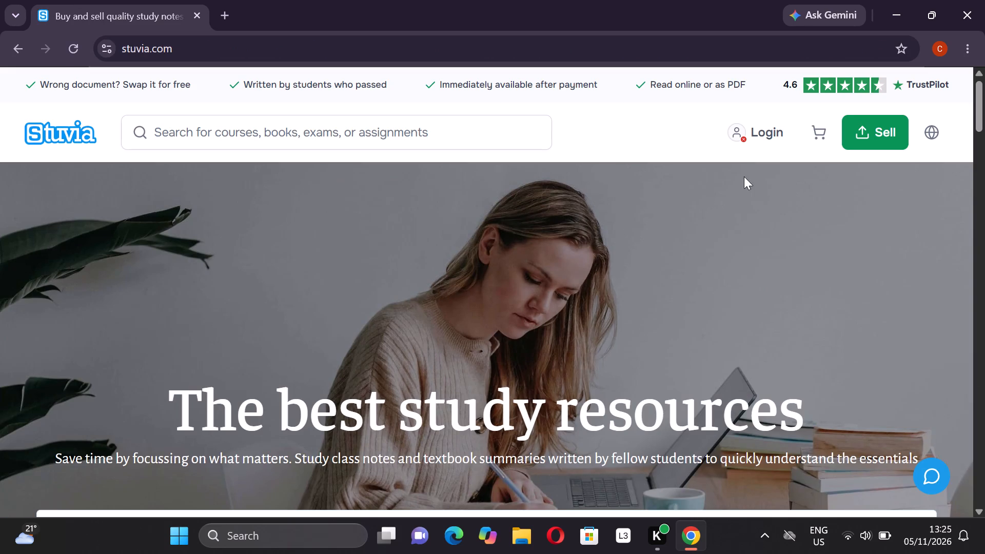
pyautogui.click(760, 129)
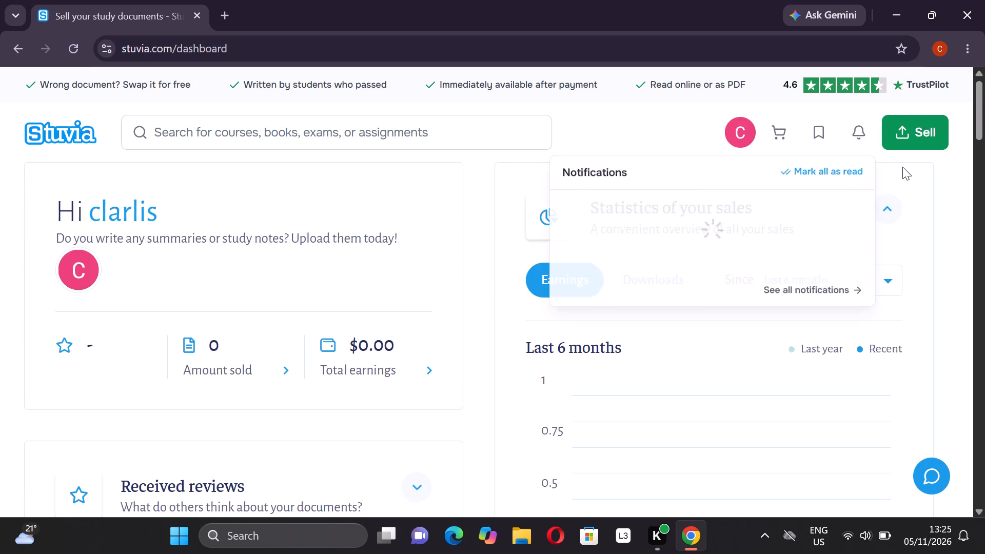
# Start a new document upload on Stuvia for the category Exam, Qualification, Training, or Test.
pyautogui.click(904, 134)
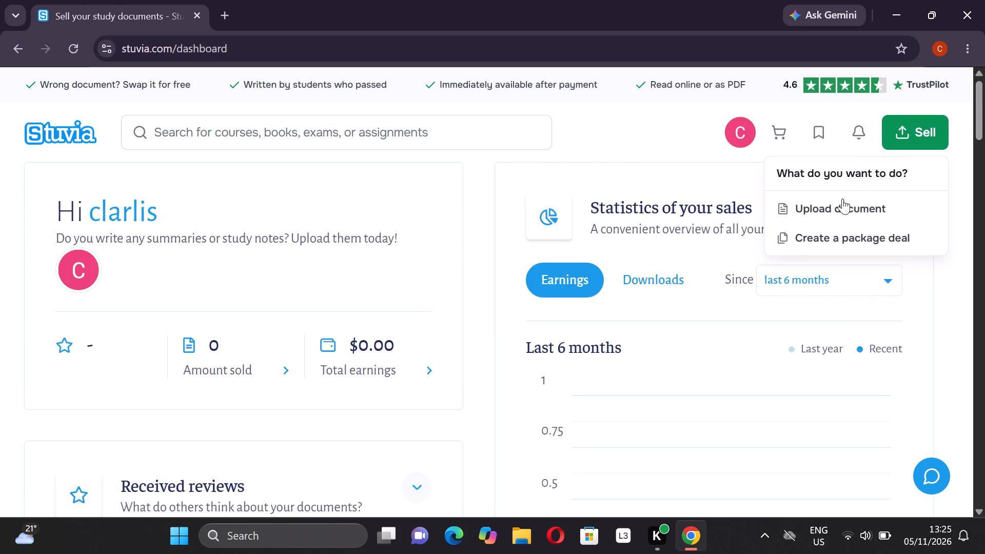
pyautogui.click(842, 203)
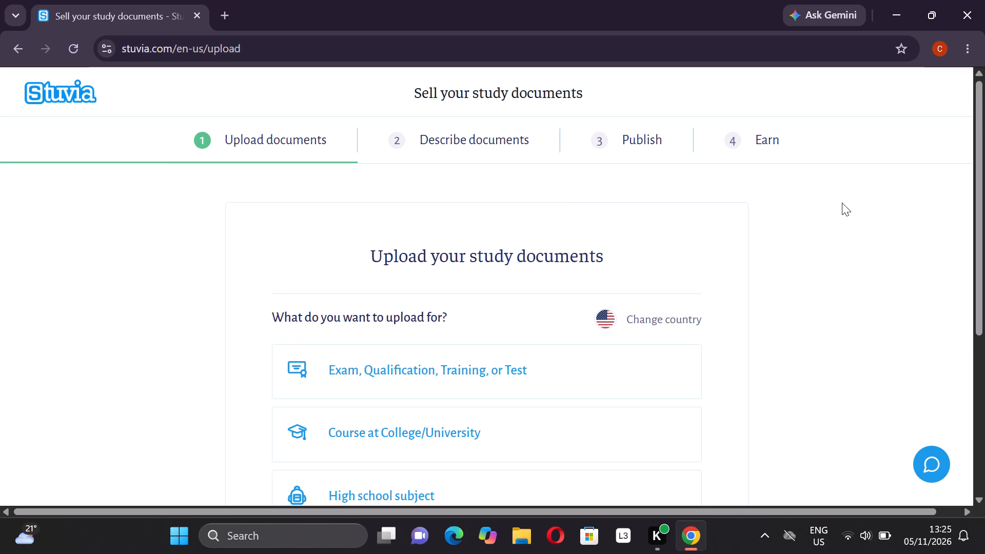
pyautogui.doubleClick(470, 356)
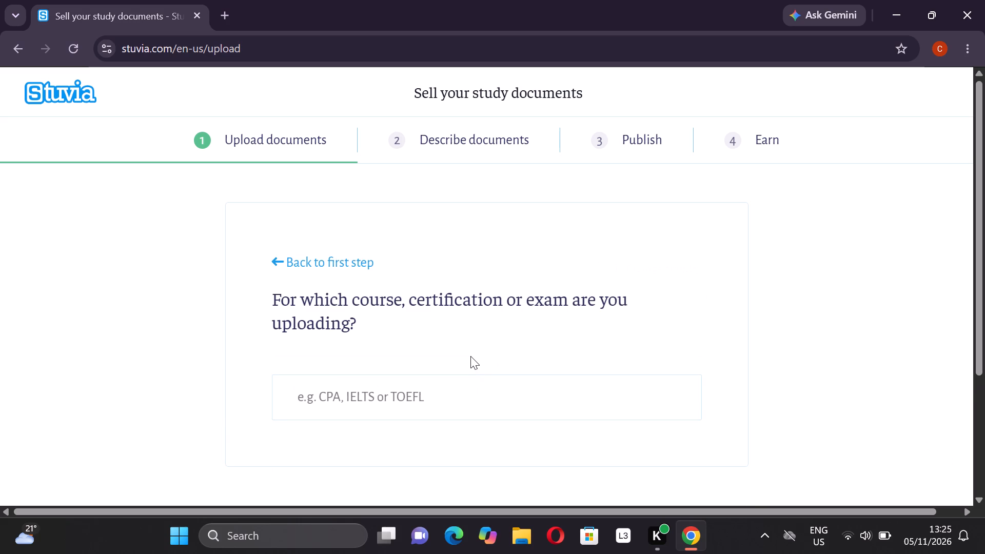
pyautogui.click(299, 395)
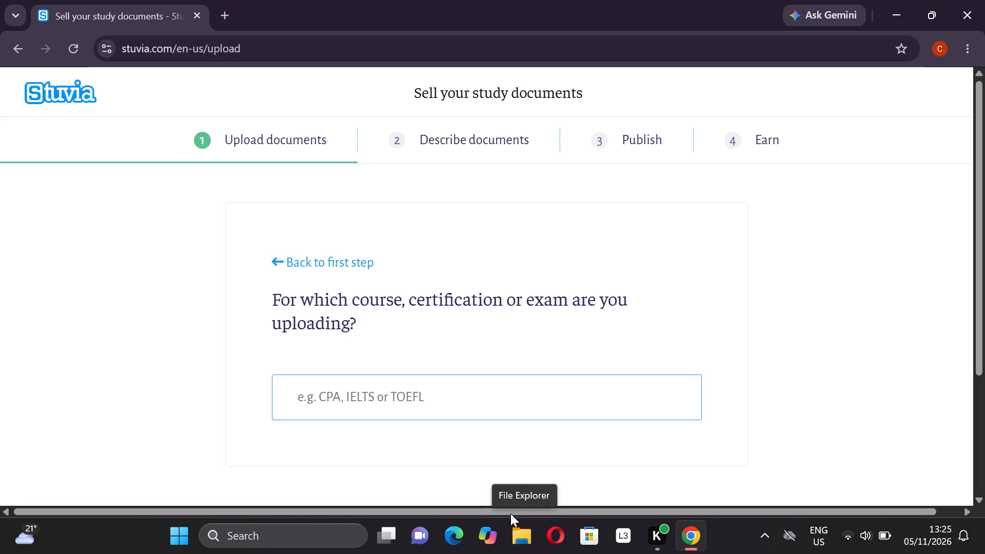
# In File Explorer, open the PDF Chapter 8 Atraumatic Care Of Children And Families Solutions from the BNN002 folder.
pyautogui.click(517, 529)
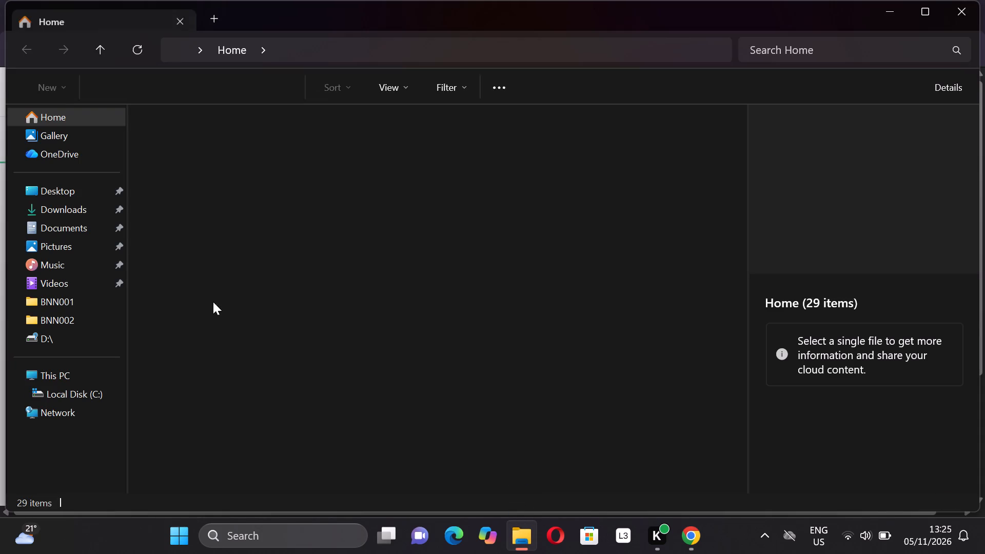
pyautogui.click(82, 312)
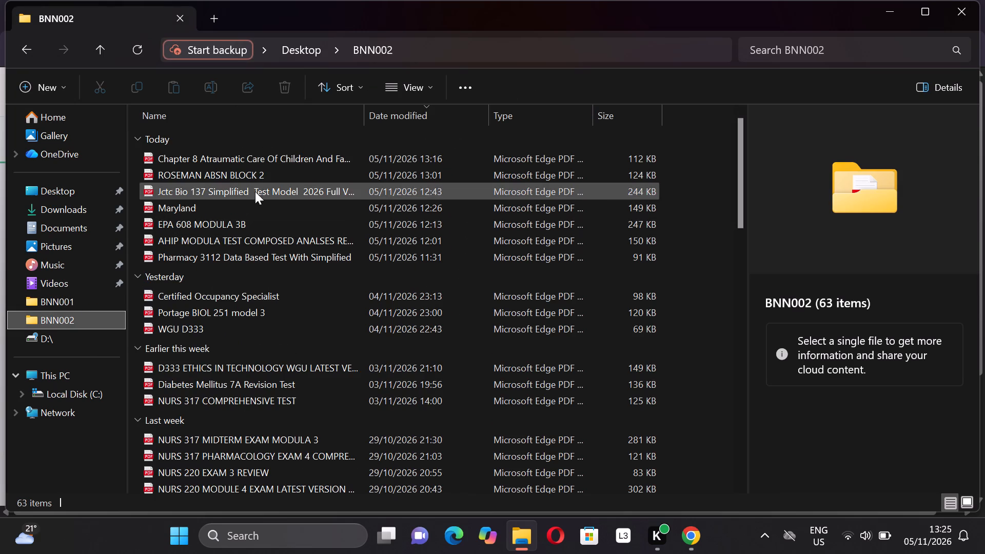
pyautogui.doubleClick(262, 162)
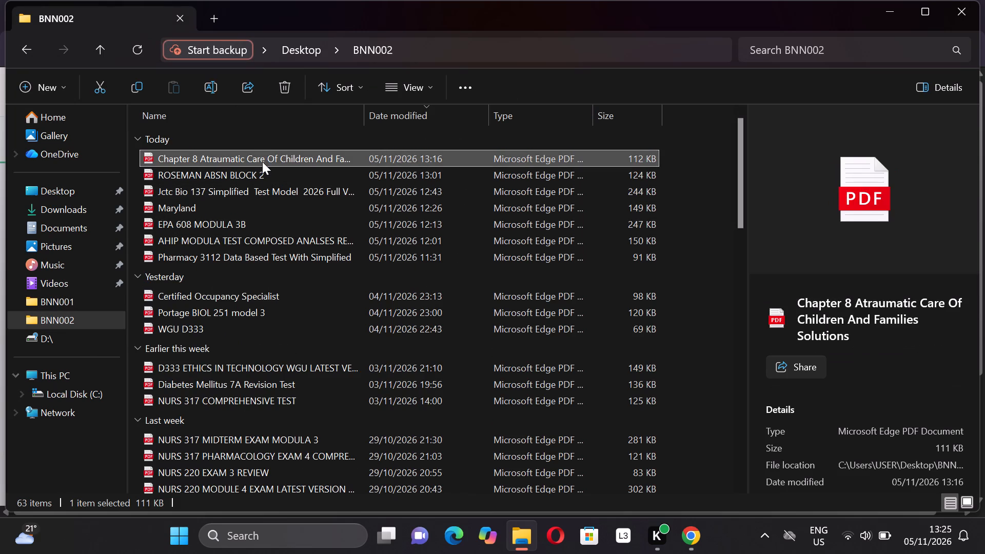
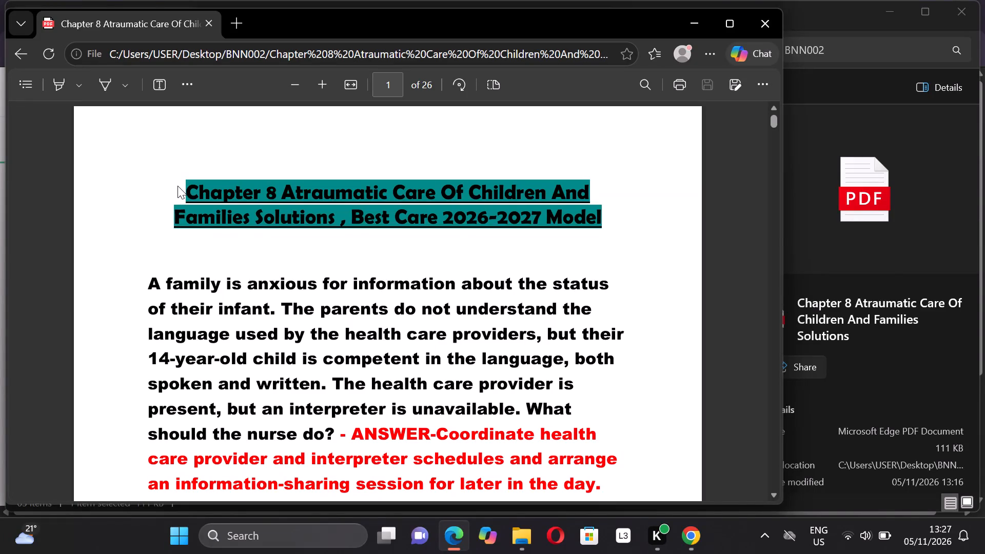
# Copy the two-line title from the PDF's first page and paste it as the course name on the Stuvia upload page in Chrome.
pyautogui.moveTo(178, 186); pyautogui.dragTo(413, 238)
pyautogui.moveTo(186, 189); pyautogui.dragTo(409, 204)
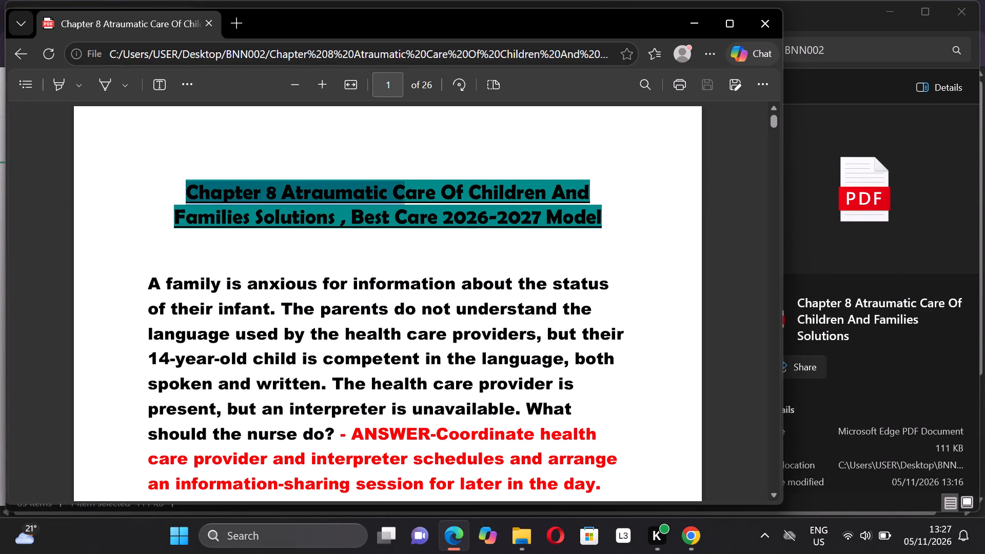
pyautogui.moveTo(409, 204); pyautogui.dragTo(616, 230)
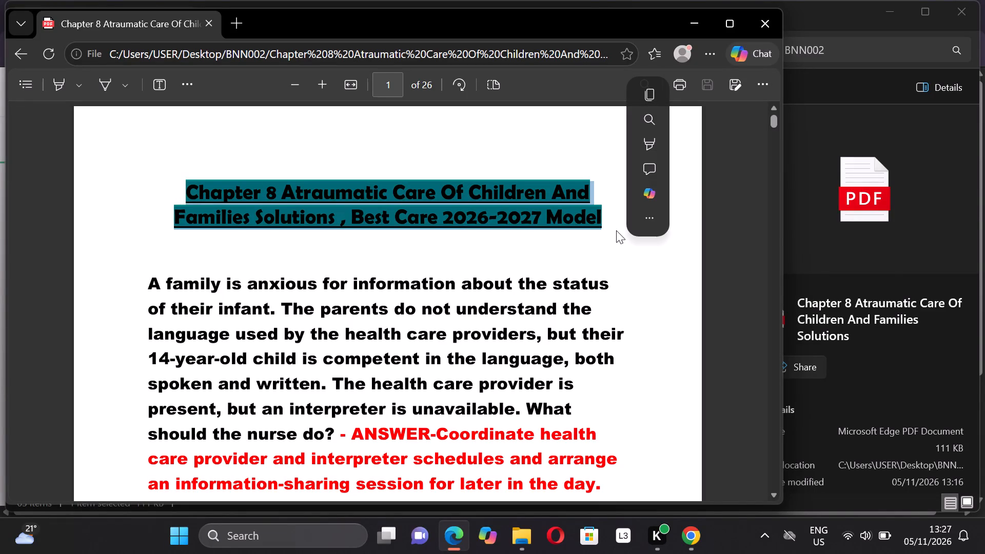
pyautogui.hotkey('ctrl', 'c')
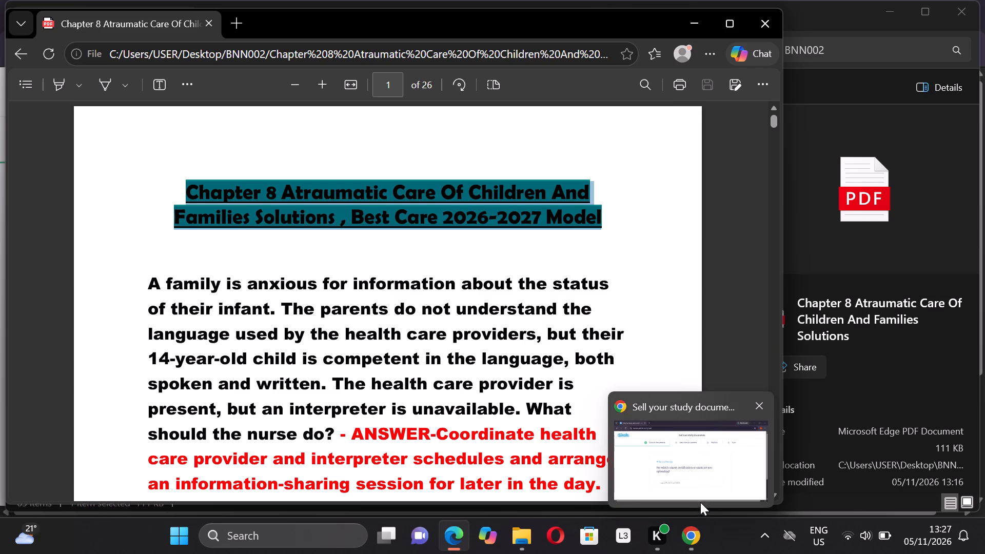
pyautogui.click(686, 464)
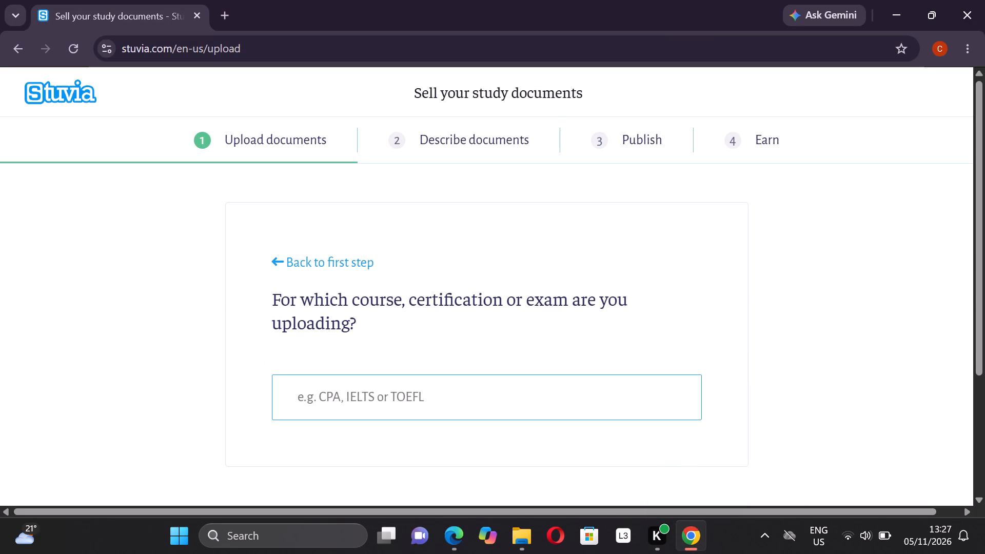
pyautogui.hotkey('ctrl', 'x')
pyautogui.hotkey('ctrl', 'v')
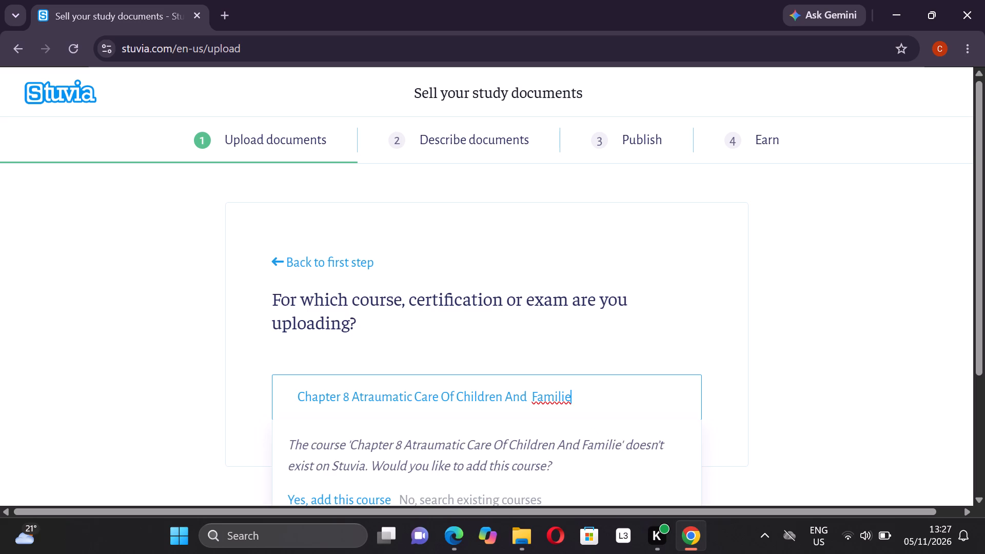
# Remove "Chapter 8" from the start of the course name.
pyautogui.click(350, 398)
pyautogui.press('BackSpace')
pyautogui.press('BackSpace')
pyautogui.press('BackSpace')
pyautogui.press('BackSpace')
pyautogui.press('BackSpace')
pyautogui.press('BackSpace')
pyautogui.press('BackSpace')
pyautogui.press('BackSpace')
pyautogui.press('BackSpace')
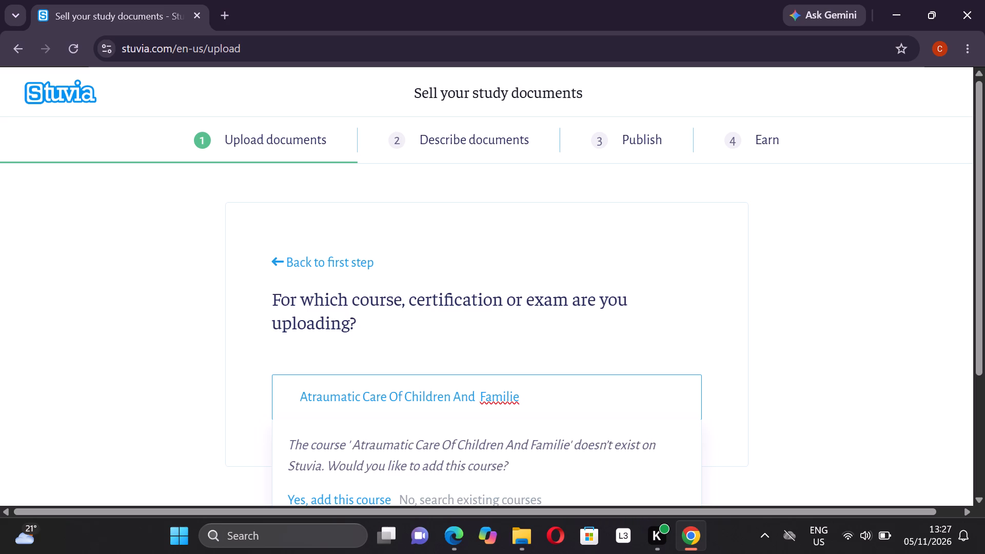
# Correct the last word of the course name to "Families" and add Atraumatic Care Of Children And Families as a new course.
pyautogui.click(515, 403)
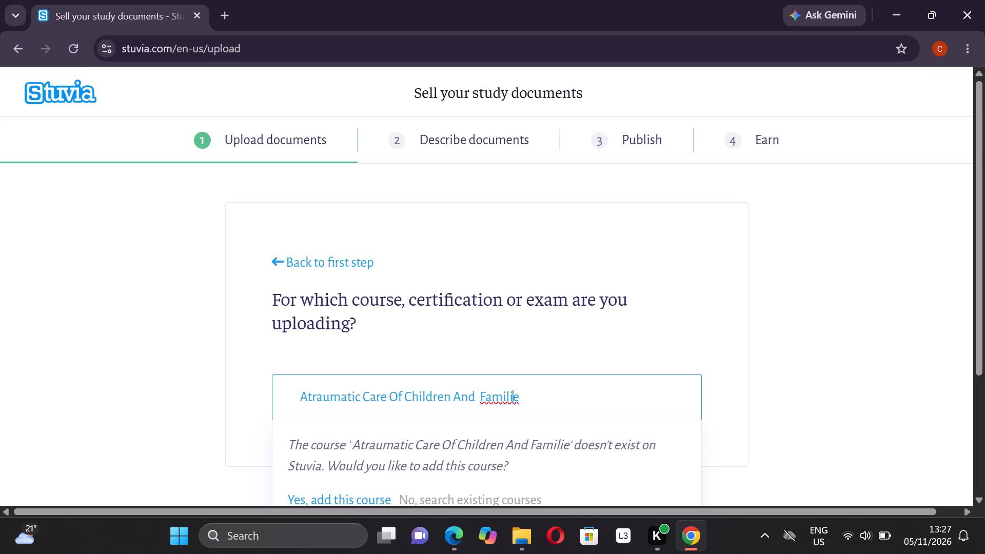
pyautogui.click(522, 402)
pyautogui.press('BackSpace')
pyautogui.press('BackSpace')
pyautogui.press('BackSpace')
pyautogui.press('BackSpace')
pyautogui.press('BackSpace')
pyautogui.press('BackSpace')
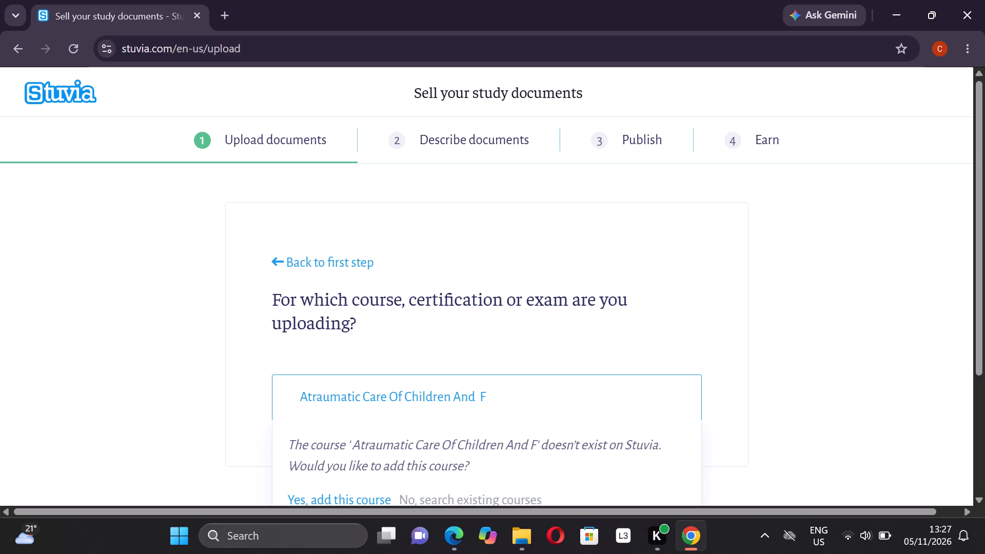
pyautogui.write('amil')
pyautogui.write('ies')
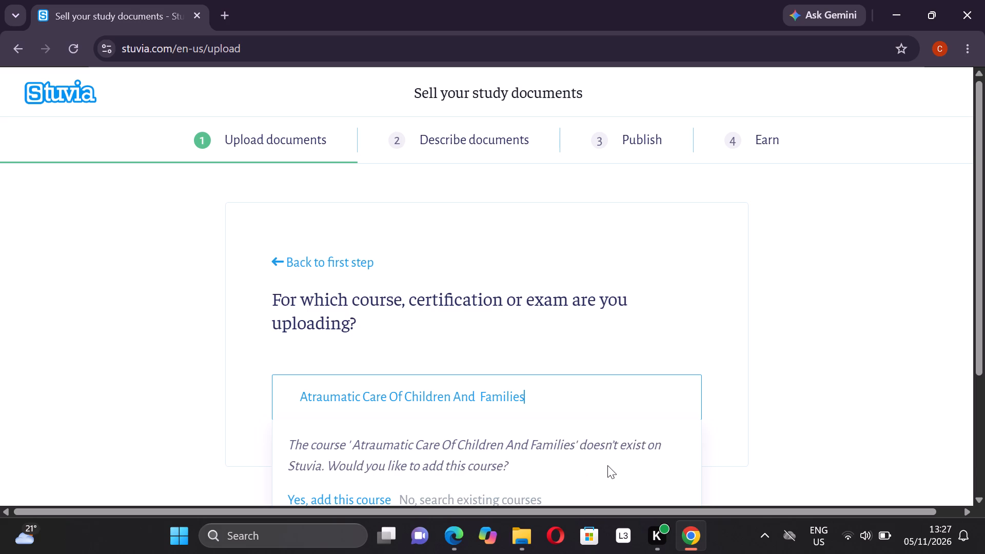
pyautogui.scroll(-1, 607, 465)
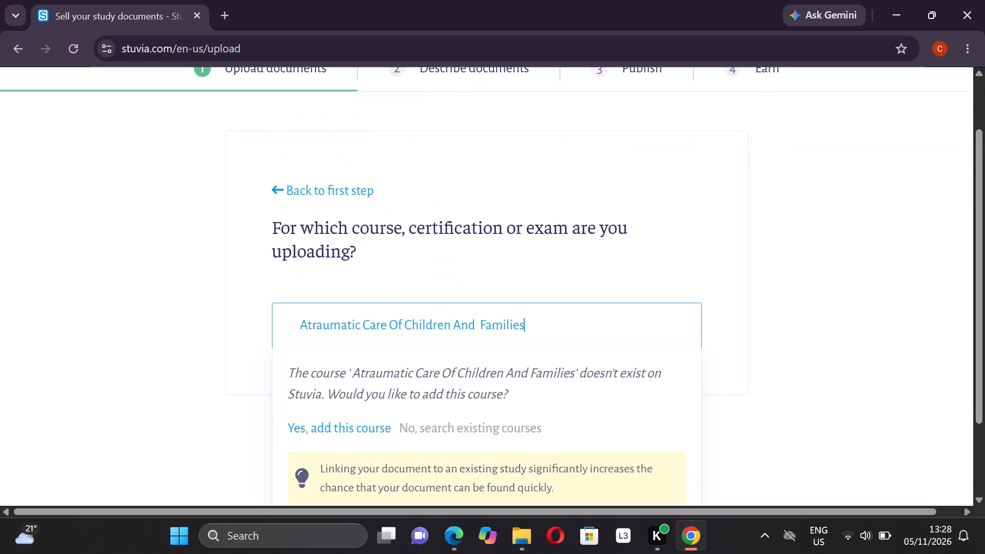
pyautogui.press('Return')
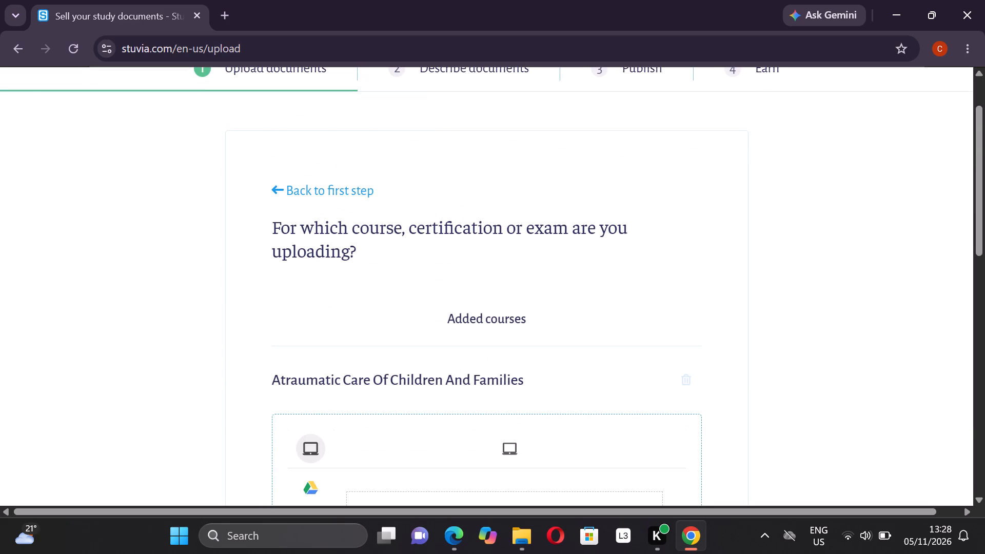
# Choose Chapter 8 Atraumatic Care Of Children And Families Solutions from the BNN002 folder and upload it to the added course.
pyautogui.scroll(-3, 516, 459)
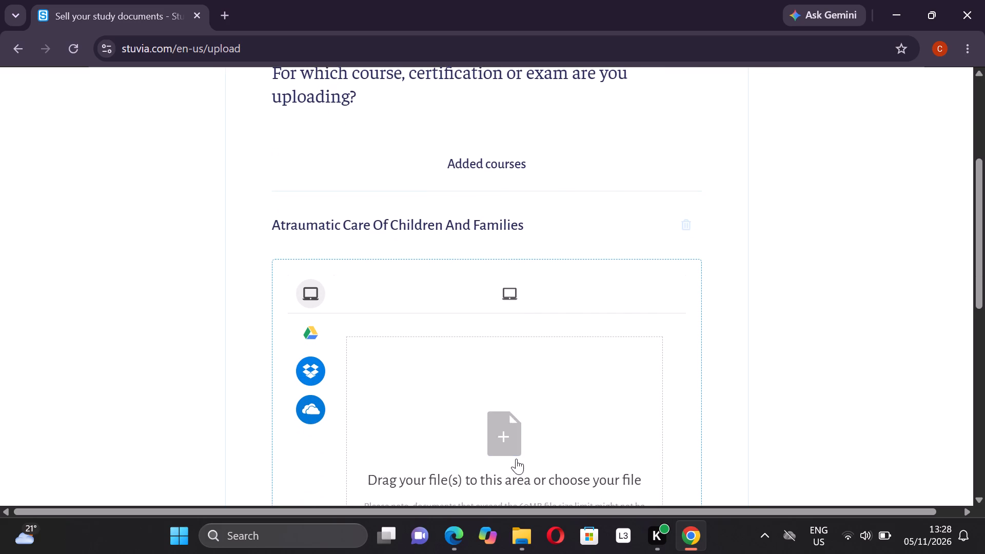
pyautogui.click(500, 411)
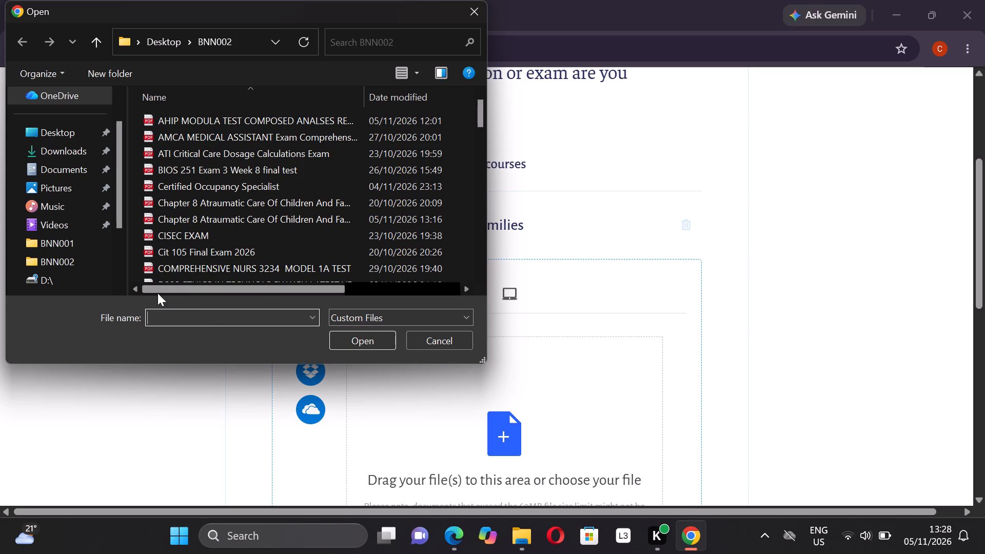
pyautogui.click(87, 265)
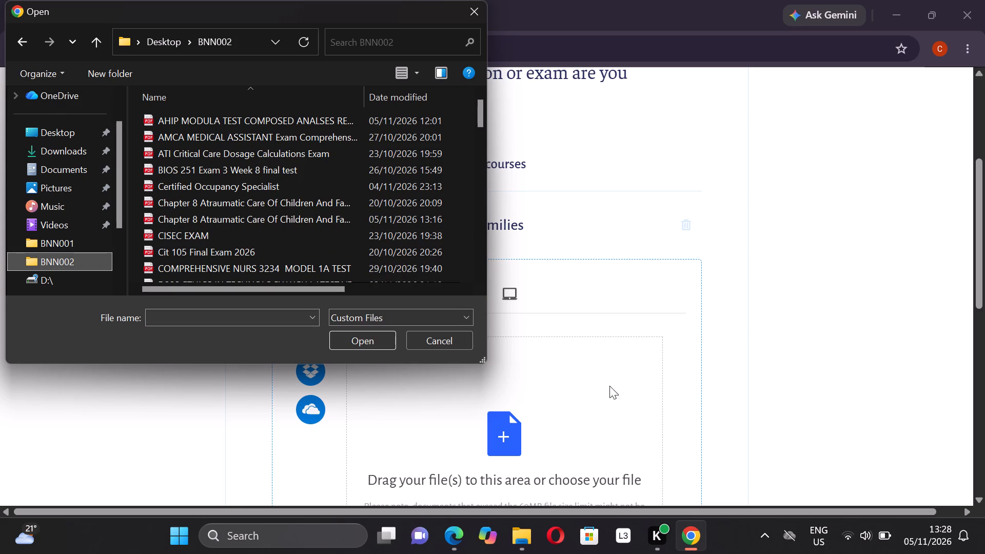
pyautogui.click(580, 399)
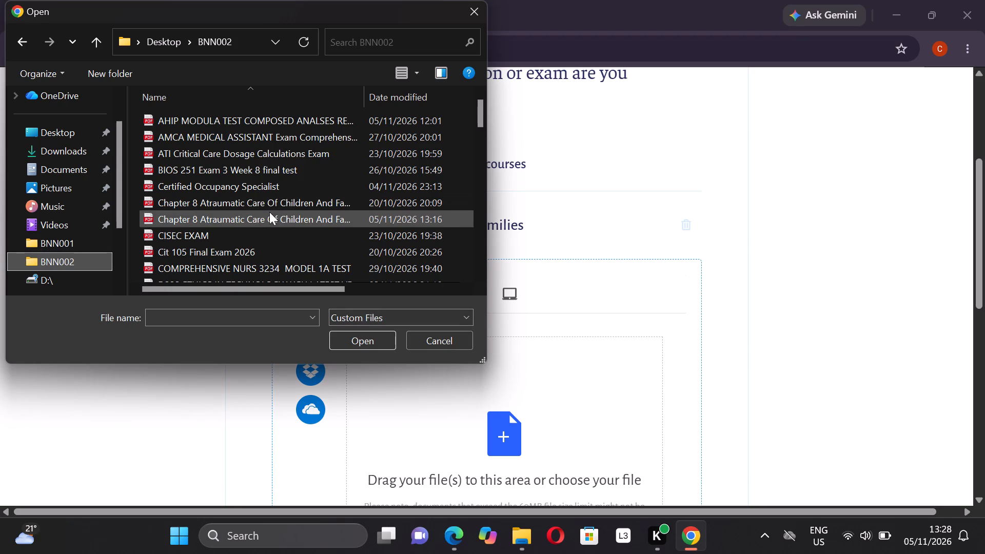
pyautogui.click(307, 214)
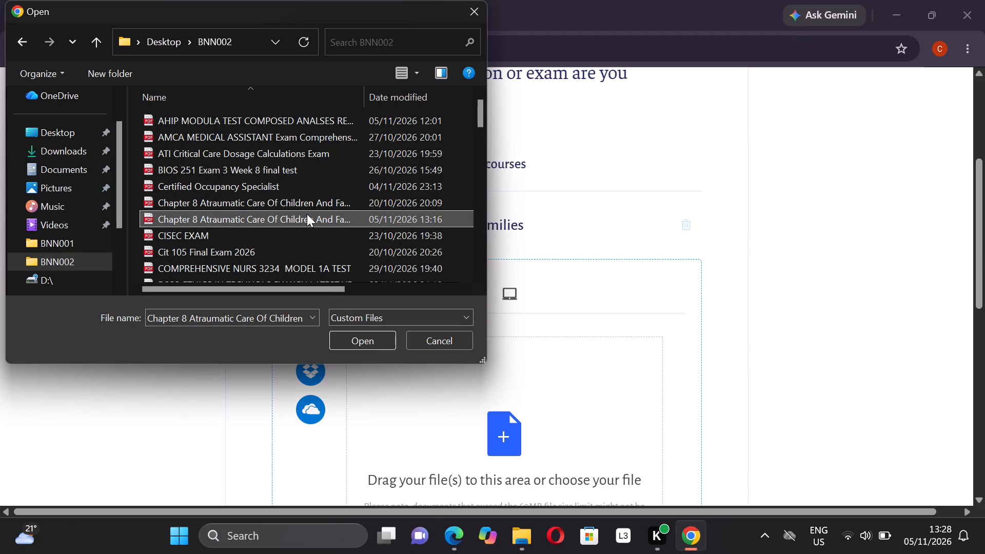
pyautogui.doubleClick(307, 214)
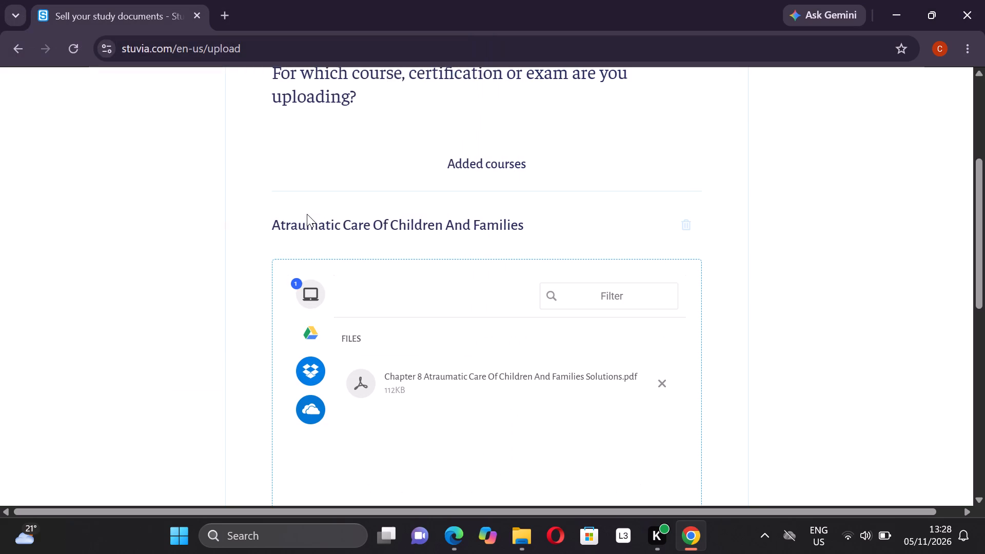
pyautogui.scroll(-3, 493, 403)
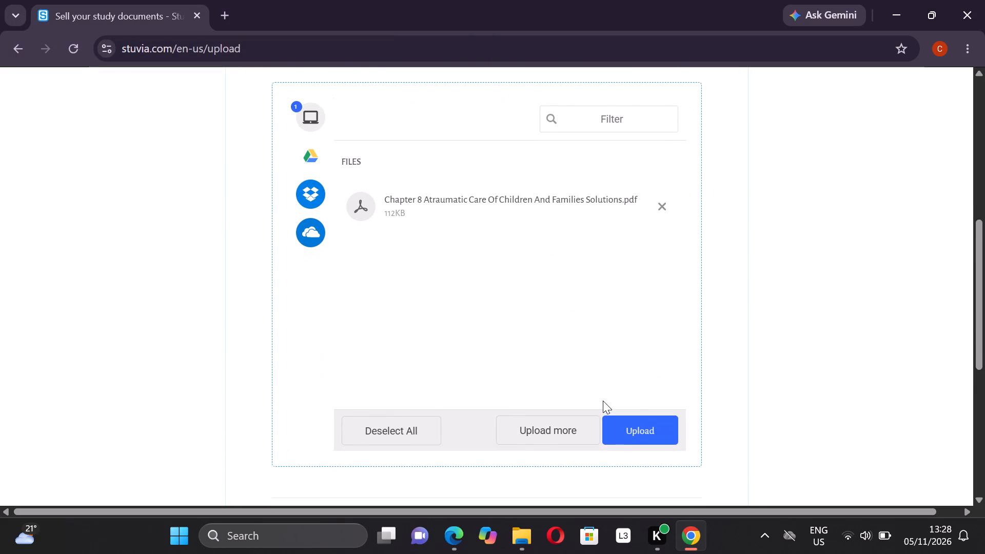
pyautogui.click(624, 424)
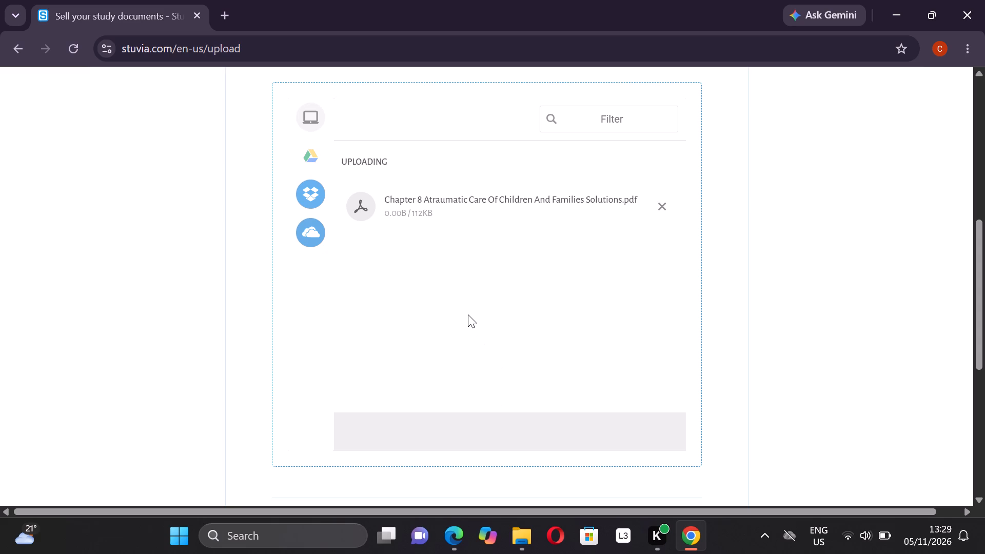
# Submit the uploaded PDF to proceed to describing the document.
pyautogui.scroll(-4, 564, 360)
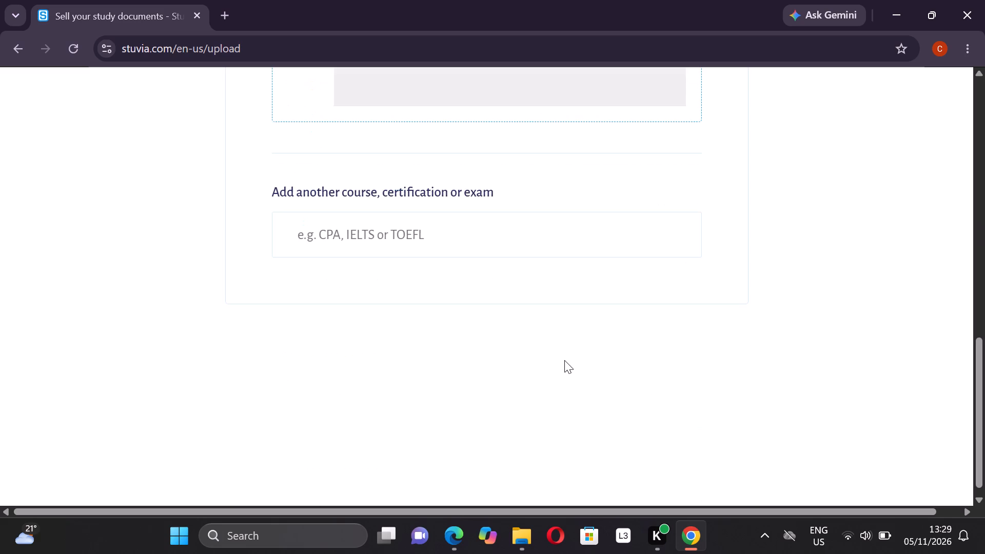
pyautogui.scroll(4, 564, 360)
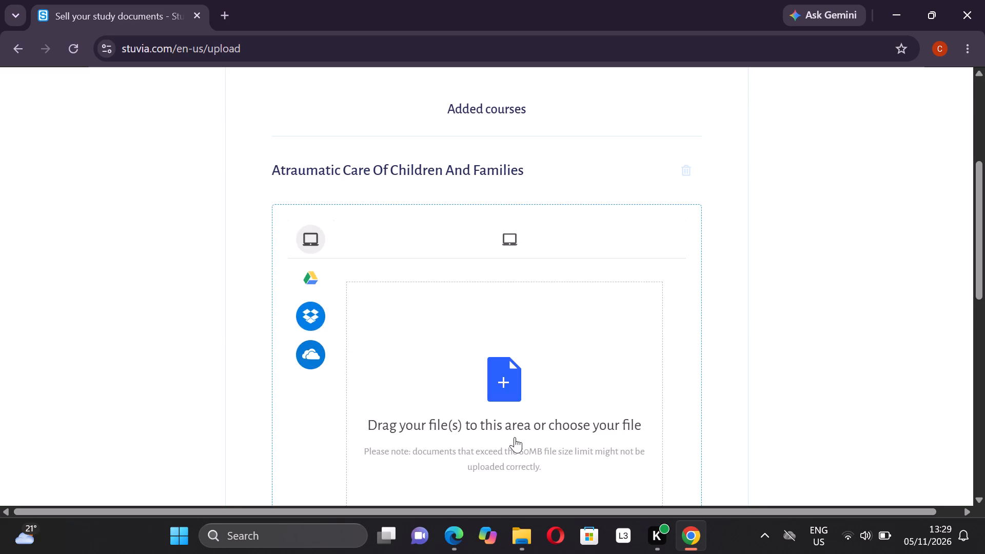
pyautogui.scroll(-7, 515, 437)
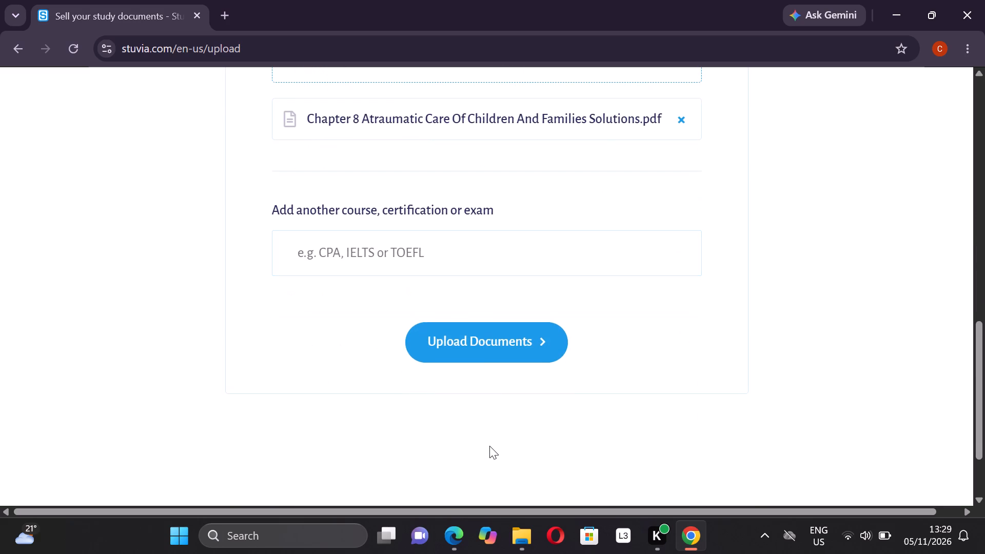
pyautogui.doubleClick(505, 341)
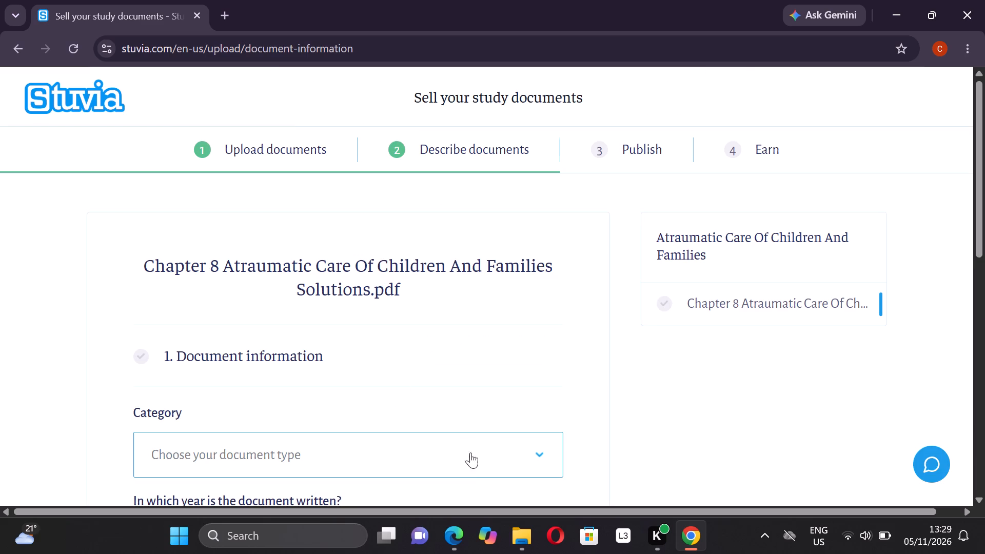
# Save the document information with category Exam (elaborations), Questions & answers, grade A+, and no linked book.
pyautogui.click(533, 461)
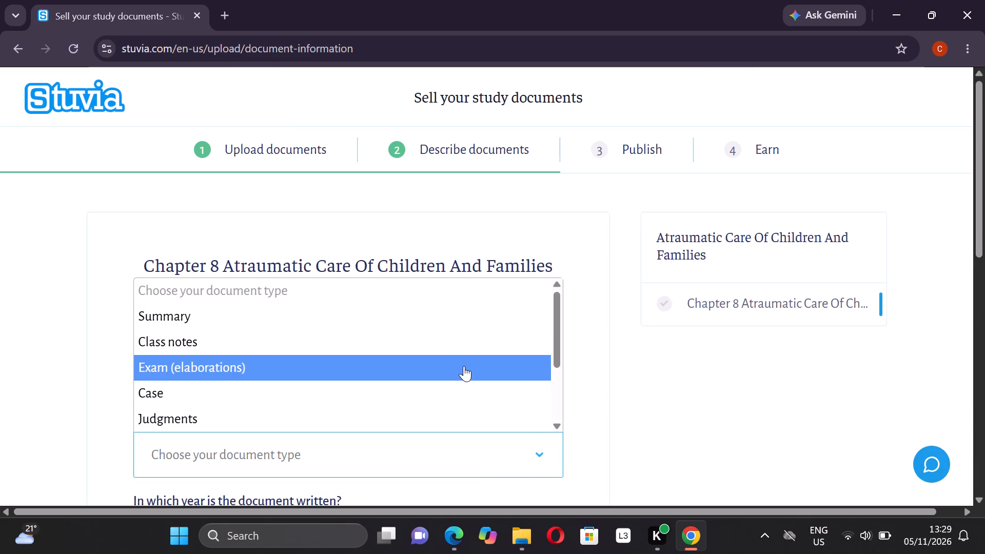
pyautogui.click(462, 364)
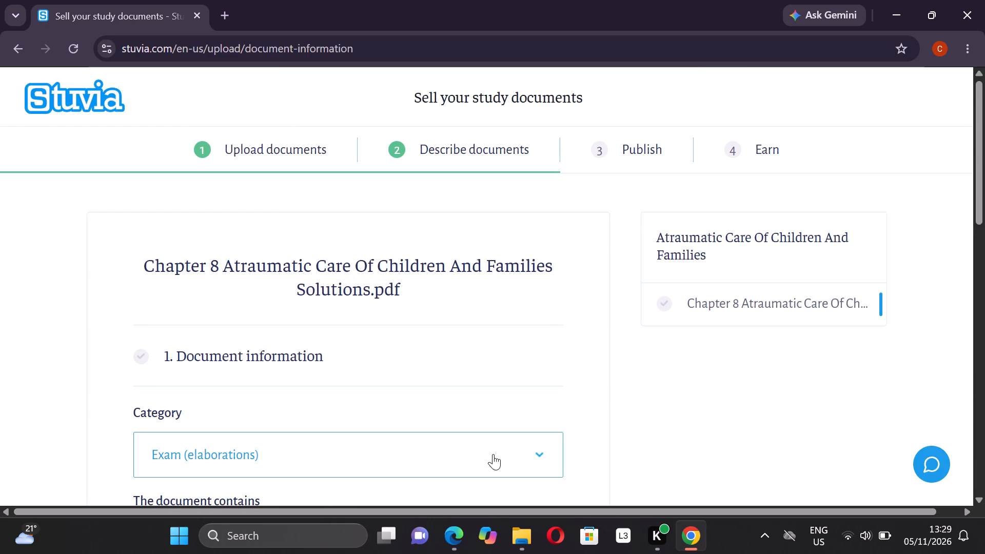
pyautogui.scroll(-3, 493, 454)
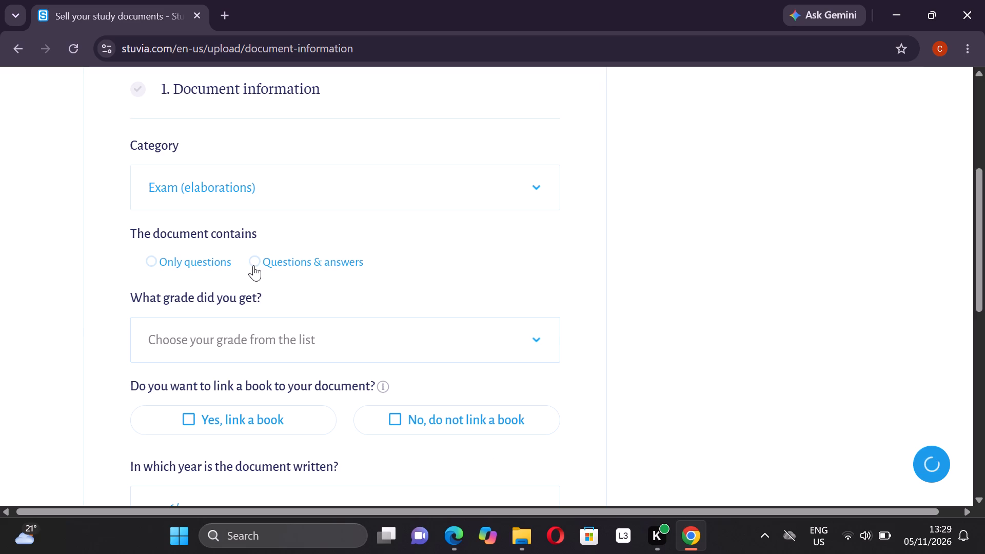
pyautogui.click(252, 264)
pyautogui.click(444, 338)
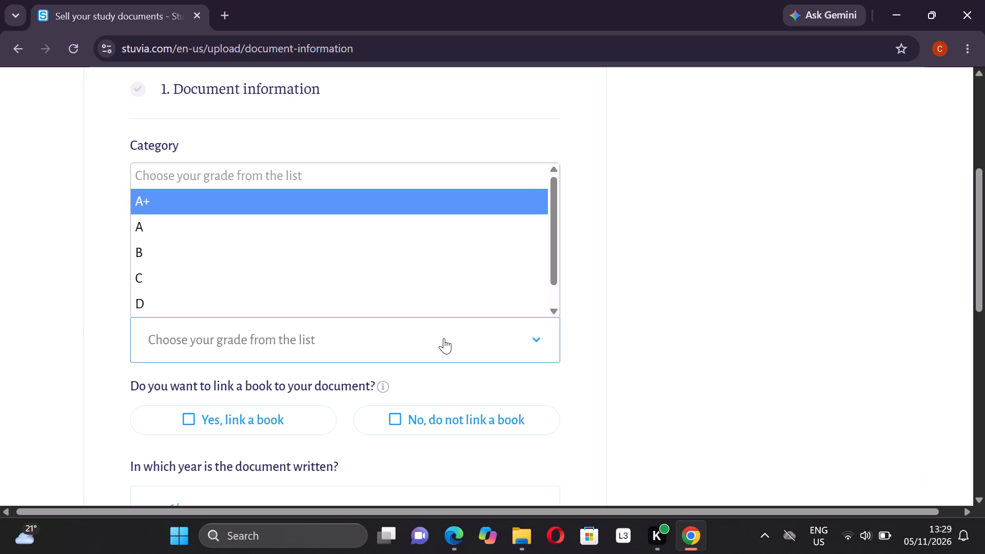
pyautogui.click(423, 192)
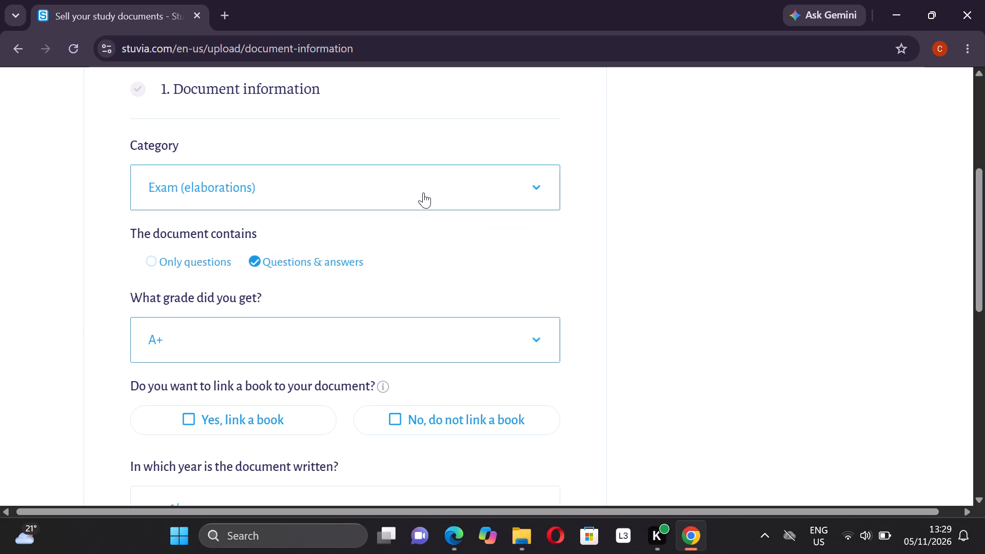
pyautogui.click(400, 414)
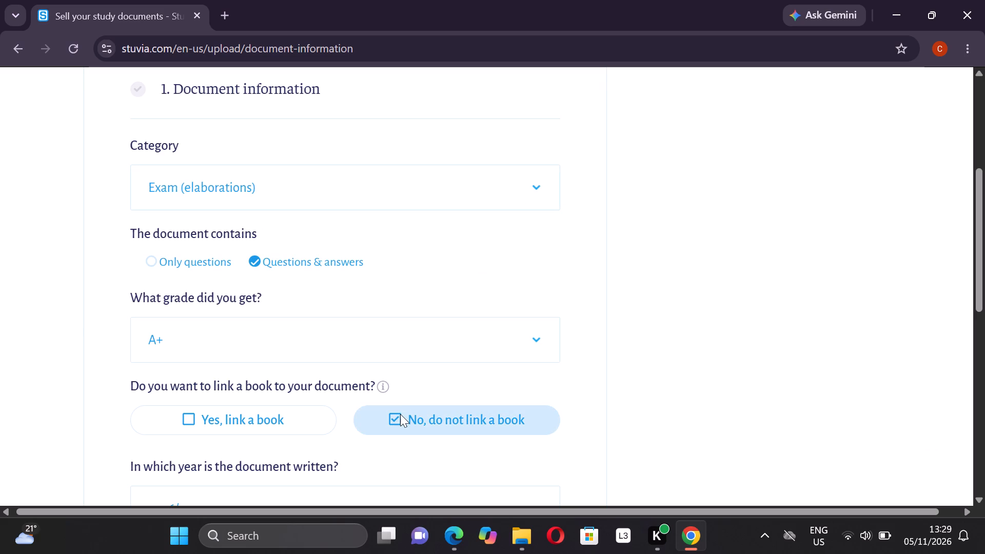
pyautogui.scroll(-2, 326, 418)
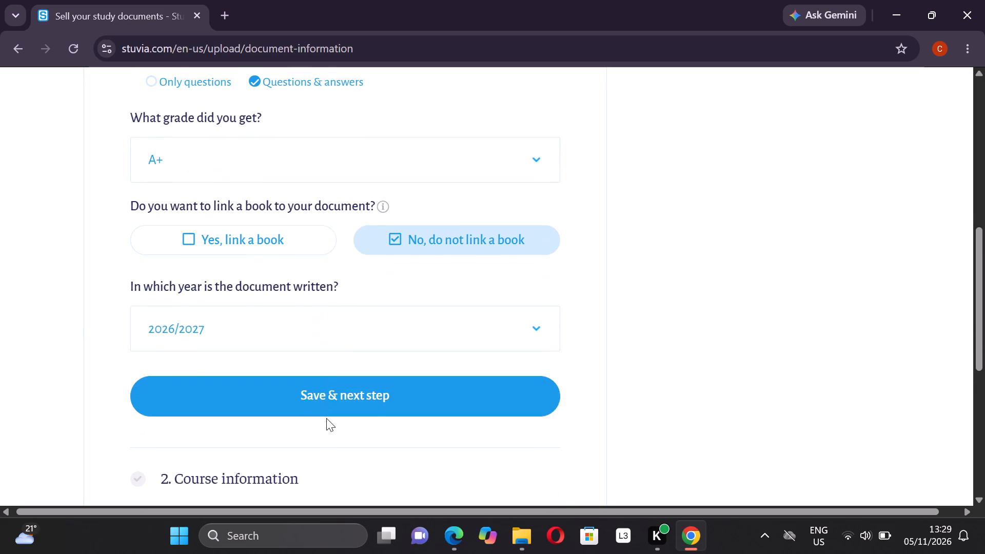
pyautogui.doubleClick(409, 395)
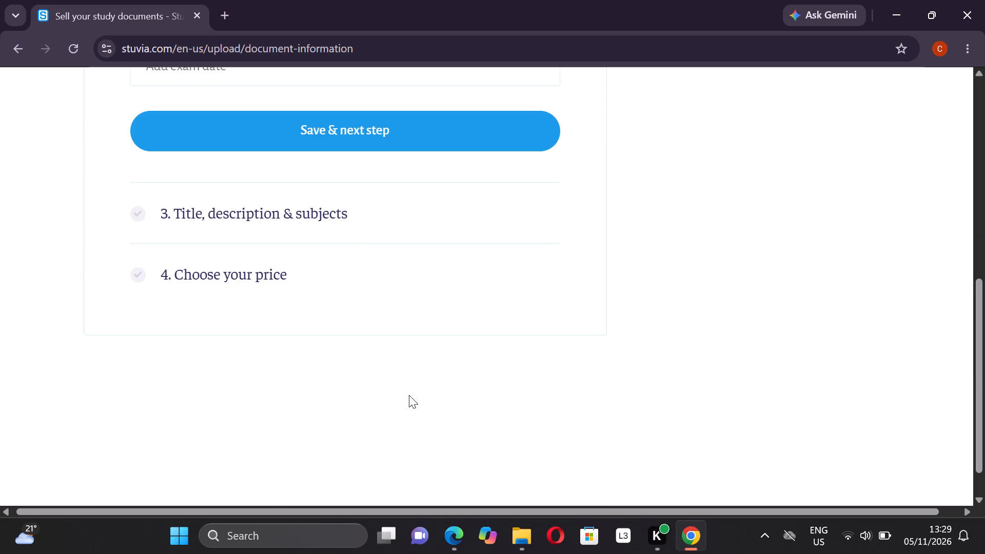
# Save the course information without adding an exam date and proceed to the title, description and subjects section.
pyautogui.scroll(6, 409, 395)
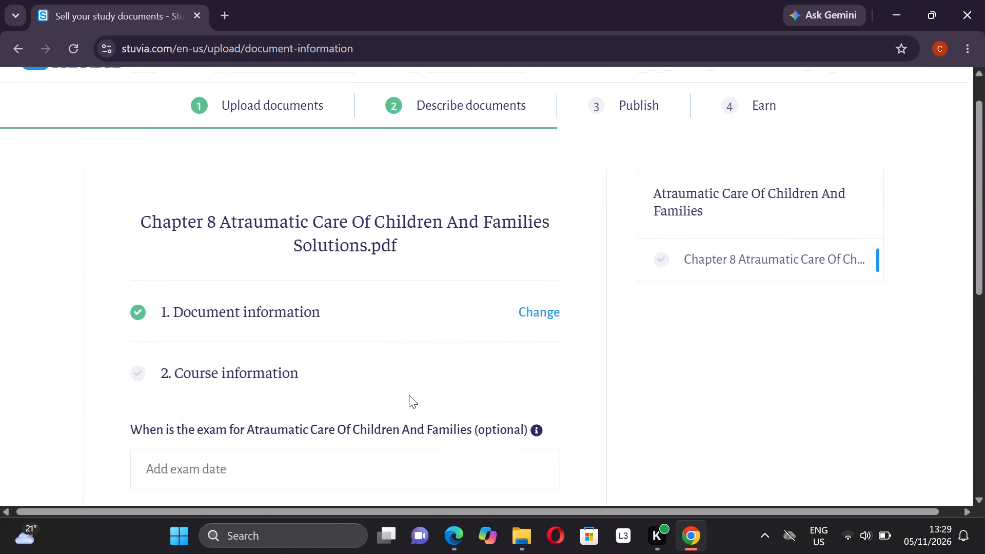
pyautogui.scroll(1, 409, 395)
pyautogui.scroll(-3, 409, 395)
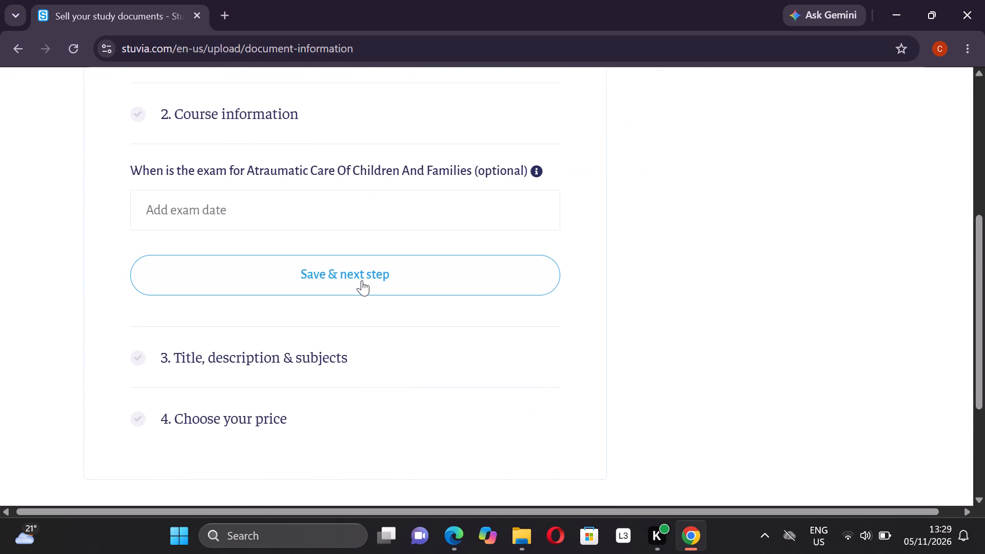
pyautogui.click(362, 280)
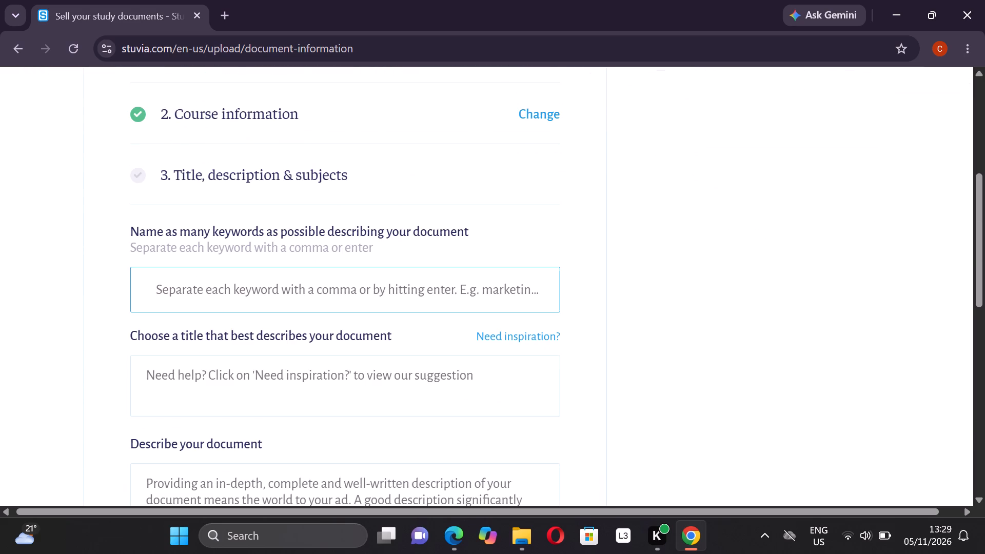
# Add the keyword "Chapter 8 Atraumatic Care Of Children And Familie" to the document.
pyautogui.click(159, 285)
pyautogui.hotkey('ctrl', 'v')
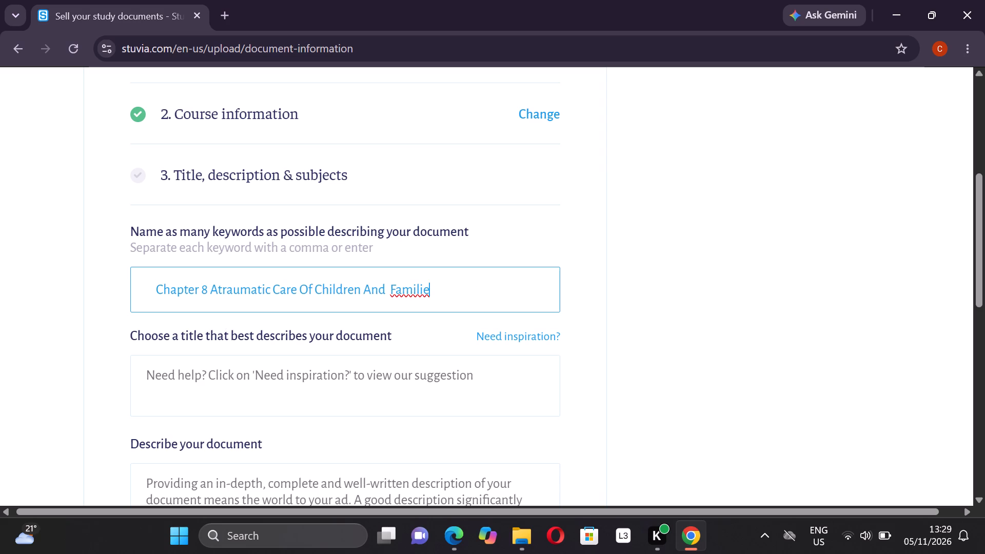
pyautogui.press('s')
pyautogui.press('Return')
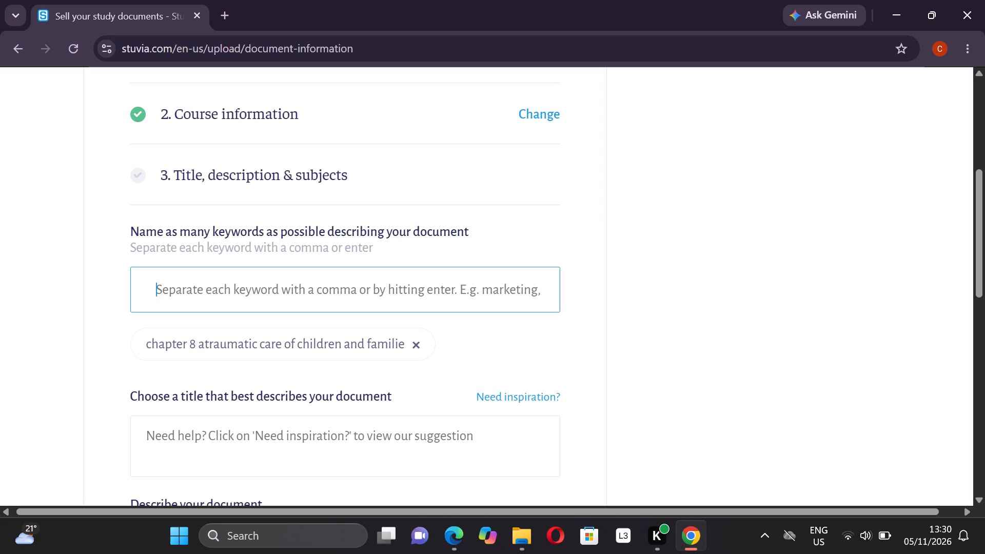
# Add a second keyword, "Chapter 8 Atraumatic Care Of Children", by shortening the pasted chapter name.
pyautogui.hotkey('ctrl', 'v')
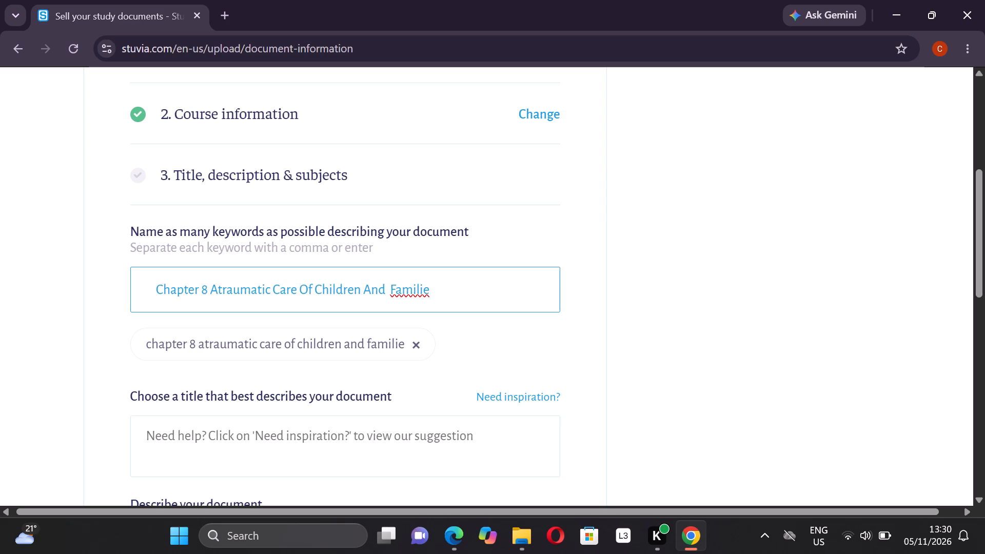
pyautogui.press('BackSpace')
pyautogui.press('BackSpace')
pyautogui.press('BackSpace')
pyautogui.press('BackSpace')
pyautogui.press('BackSpace')
pyautogui.press('BackSpace')
pyautogui.press('BackSpace')
pyautogui.press('BackSpace')
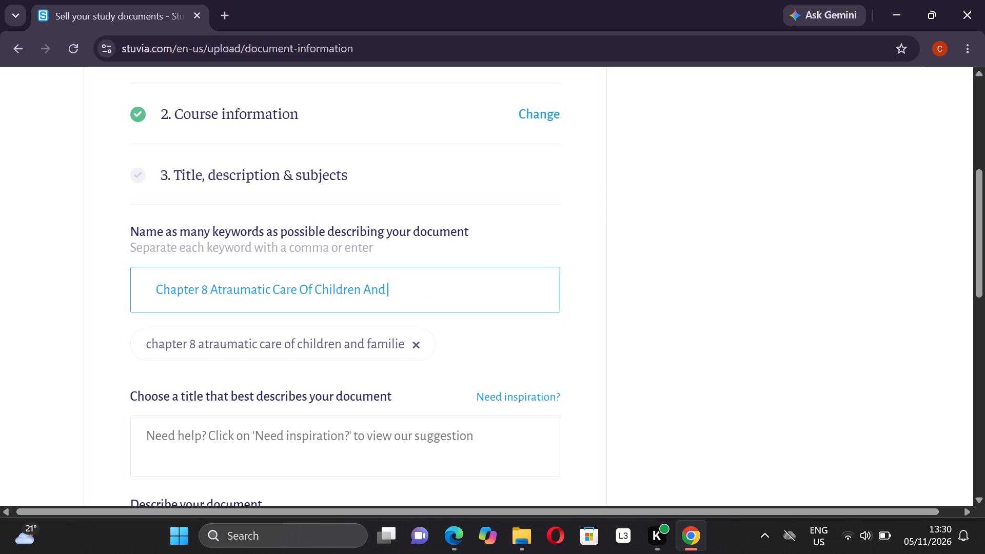
pyautogui.press('BackSpace')
pyautogui.press('BackSpace')
pyautogui.press('BackSpace')
pyautogui.press('BackSpace')
pyautogui.press('Return')
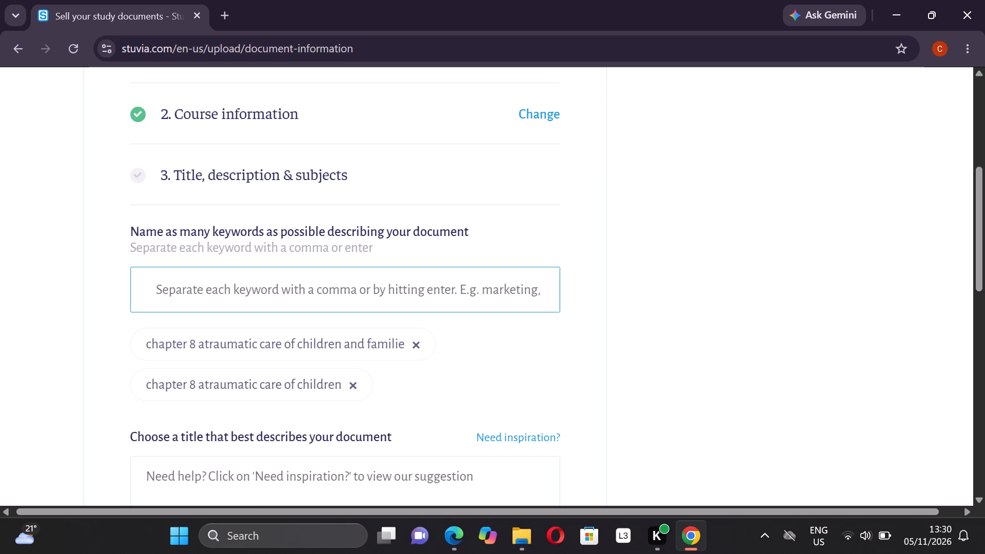
# Add a third keyword, "Chapter 8 Atraumatic Care", by shortening the pasted chapter name further.
pyautogui.hotkey('ctrl', 'v')
pyautogui.press('BackSpace')
pyautogui.press('BackSpace')
pyautogui.press('BackSpace')
pyautogui.press('BackSpace')
pyautogui.press('BackSpace')
pyautogui.press('BackSpace')
pyautogui.press('BackSpace')
pyautogui.press('BackSpace')
pyautogui.press('BackSpace')
pyautogui.press('BackSpace')
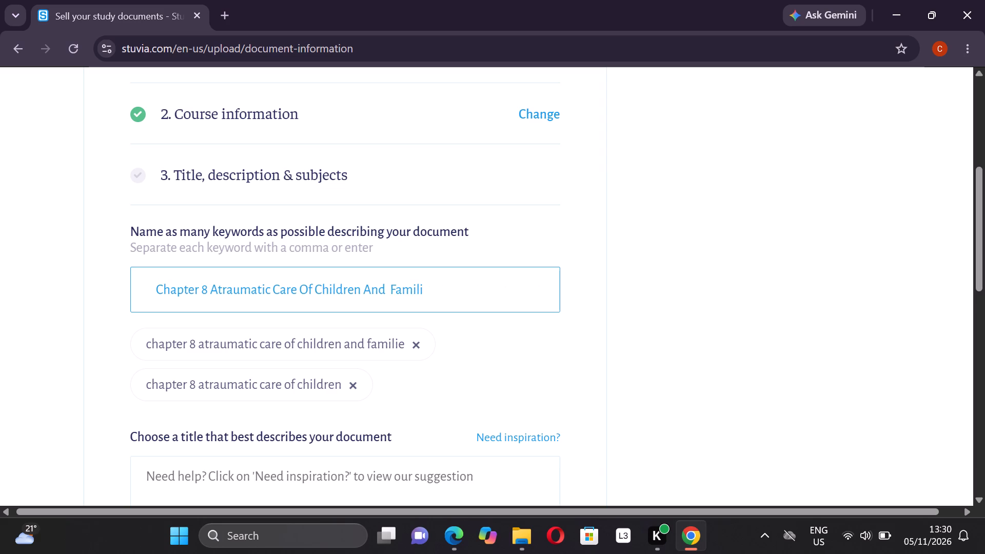
pyautogui.press('BackSpace')
pyautogui.press('BackSpace')
pyautogui.press('BackSpace')
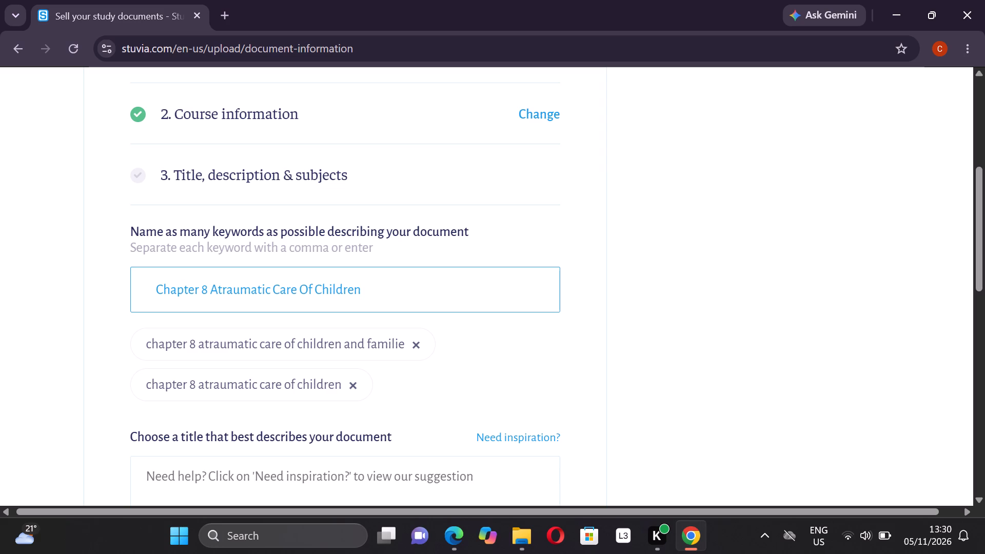
pyautogui.press('BackSpace')
pyautogui.press('BackSpace')
pyautogui.press('BackSpace')
pyautogui.press('BackSpace')
pyautogui.press('BackSpace')
pyautogui.press('BackSpace')
pyautogui.press('BackSpace')
pyautogui.press('BackSpace')
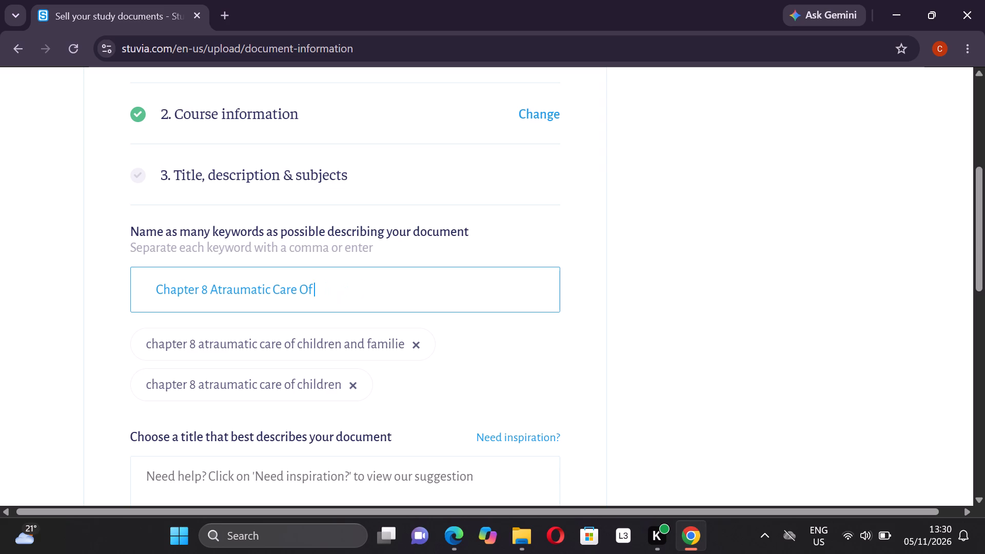
pyautogui.press('BackSpace')
pyautogui.press('BackSpace')
pyautogui.press('BackSpace')
pyautogui.press('Return')
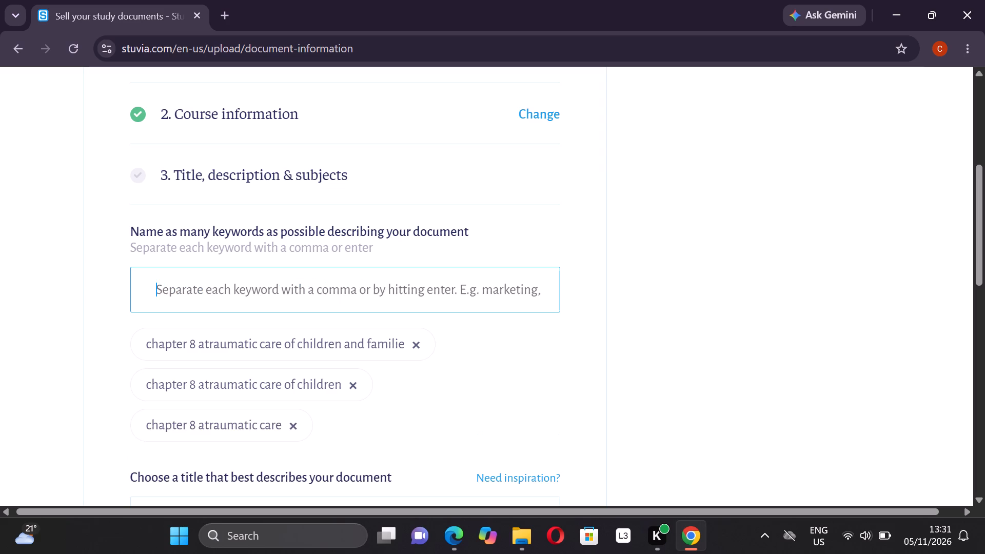
# Enter "Chapter 8 Atraumatic Care Of Children And Families Solutions , Best Care 2026-2027 Model" as both the document's title and its description.
pyautogui.scroll(-2, 572, 420)
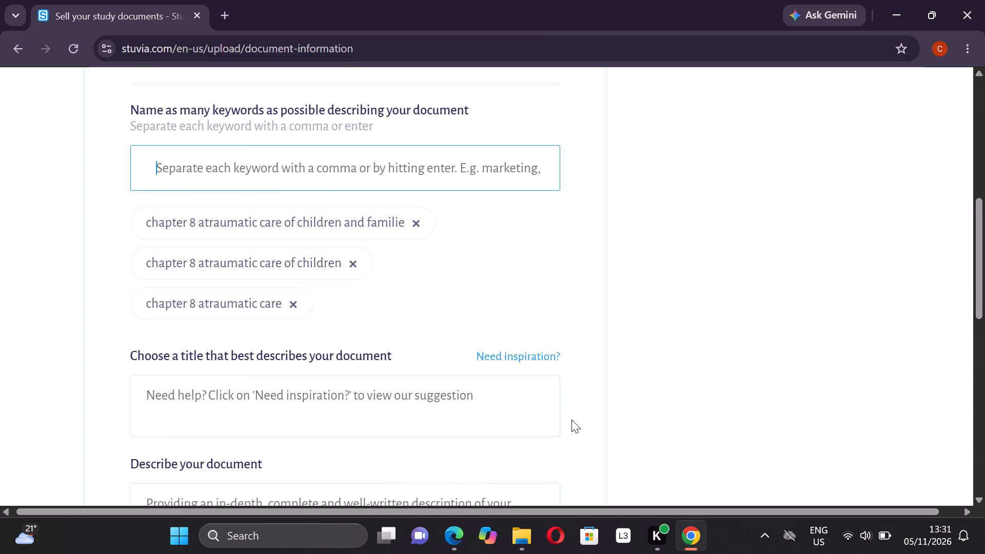
pyautogui.scroll(-1, 572, 420)
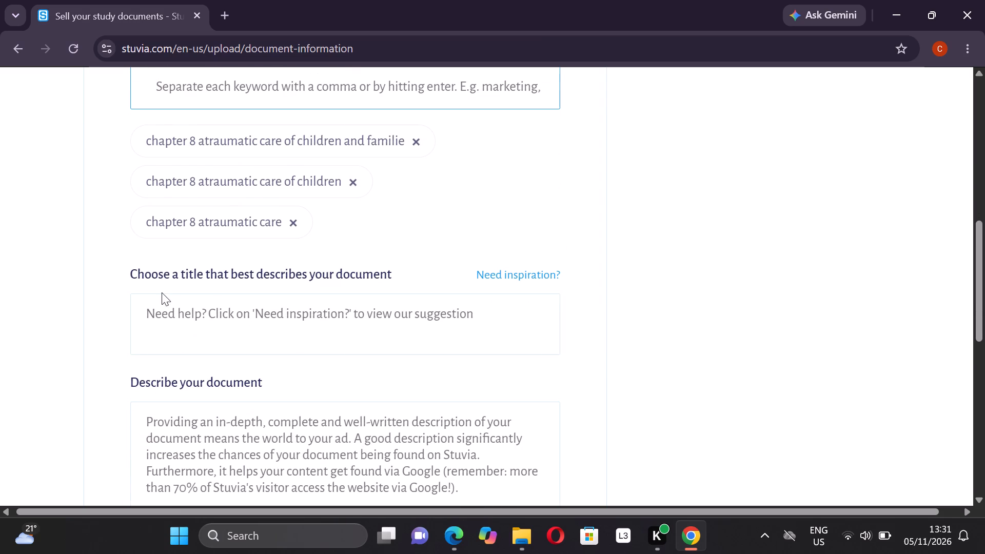
pyautogui.click(172, 312)
pyautogui.hotkey('ctrl', 'v')
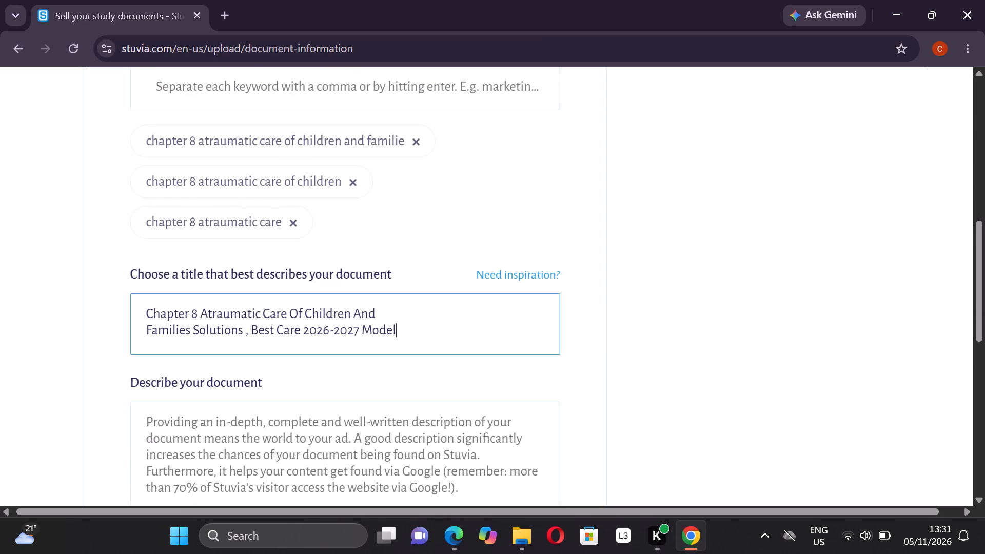
pyautogui.click(167, 431)
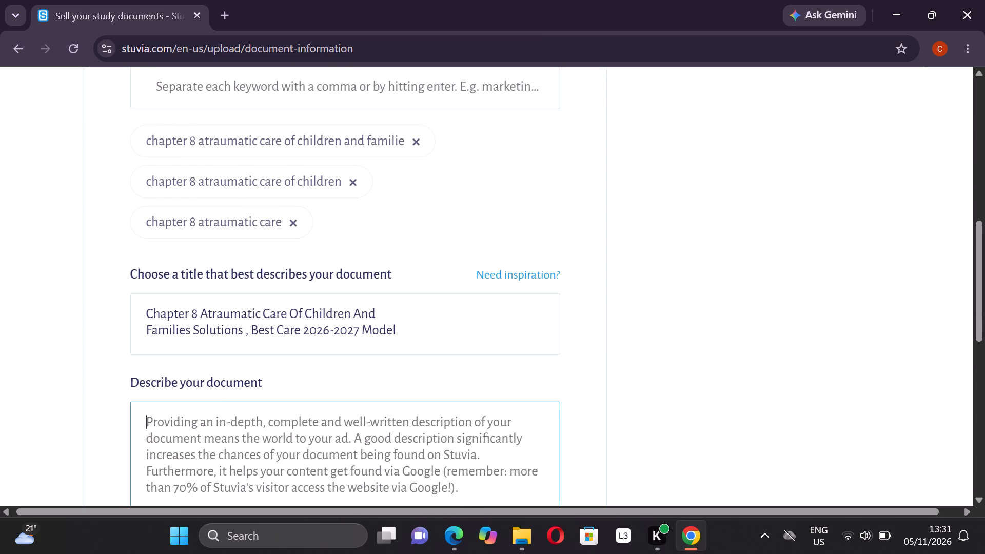
pyautogui.hotkey('ctrl', 'b')
pyautogui.hotkey('ctrl', 'v')
# Set the document's language to English and save the title, description and subjects section.
pyautogui.scroll(-3, 167, 431)
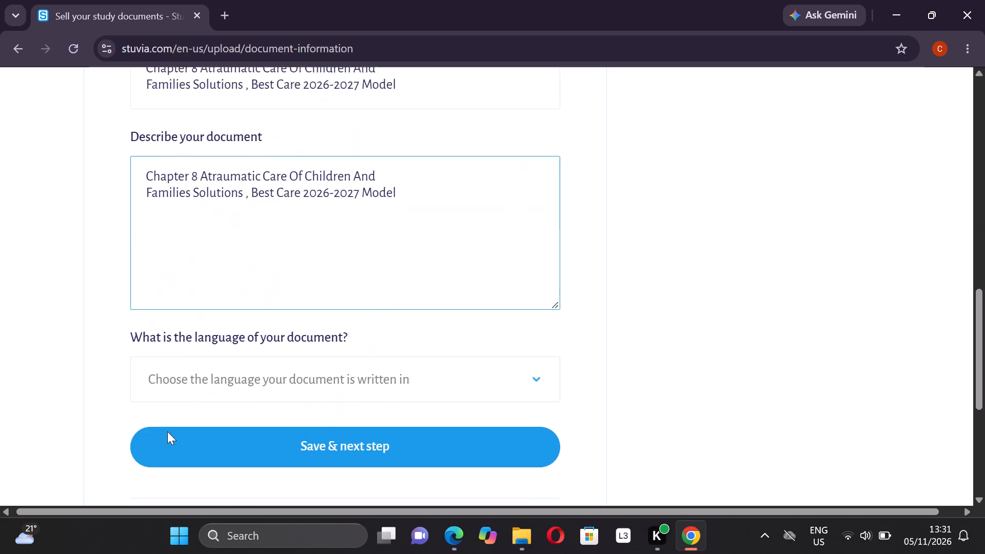
pyautogui.scroll(-1, 167, 431)
pyautogui.click(438, 340)
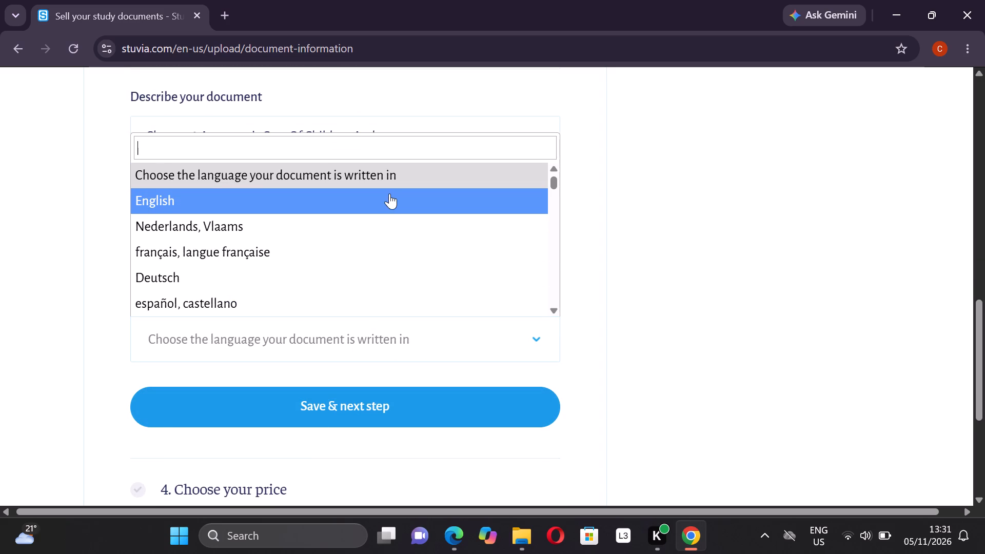
pyautogui.click(389, 193)
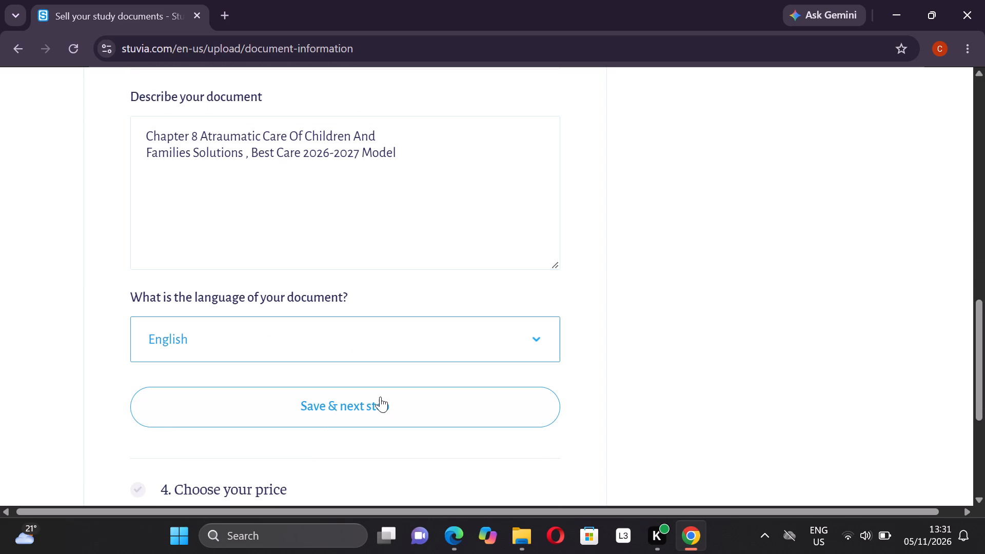
pyautogui.click(380, 397)
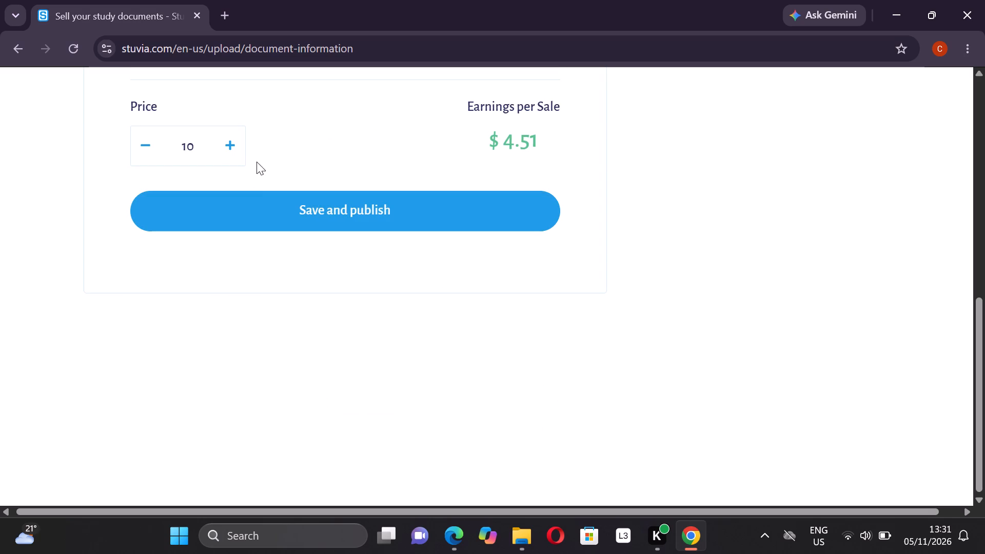
# Raise the document's price to 12.50 and save and publish it.
pyautogui.tripleClick(231, 142)
pyautogui.doubleClick(231, 142)
pyautogui.click(360, 213)
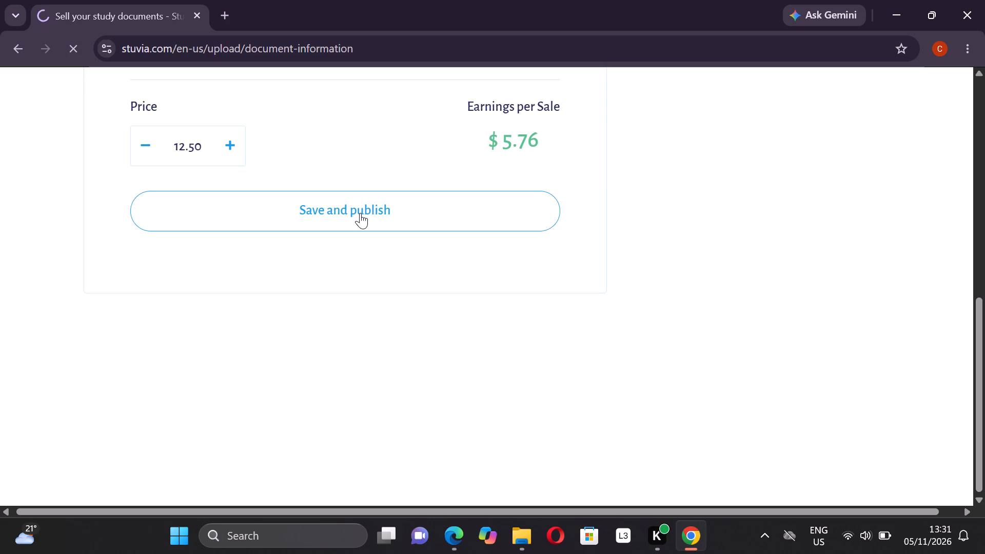
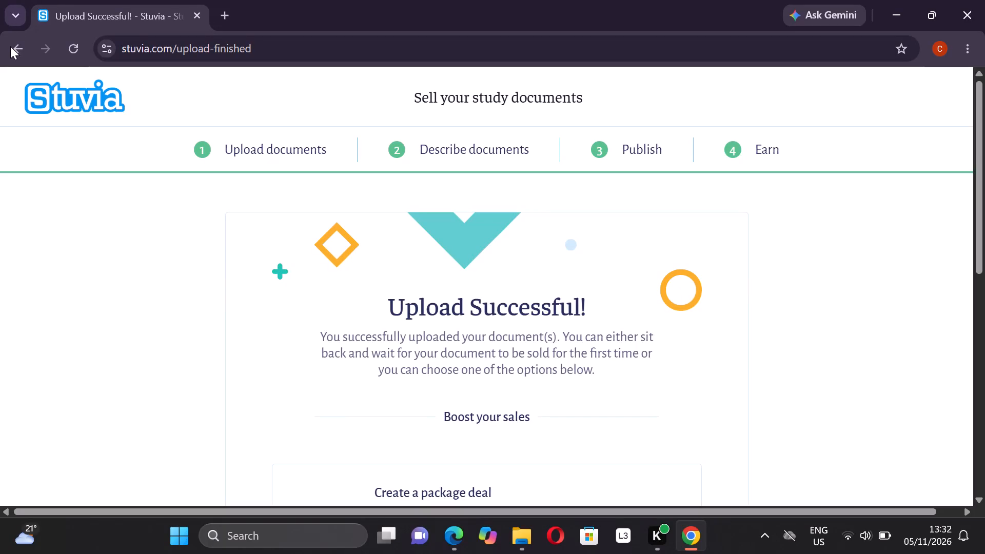
# Go back from the upload confirmation to the course, certification or exam entry page for a new upload.
pyautogui.click(10, 49)
pyautogui.click(10, 49)
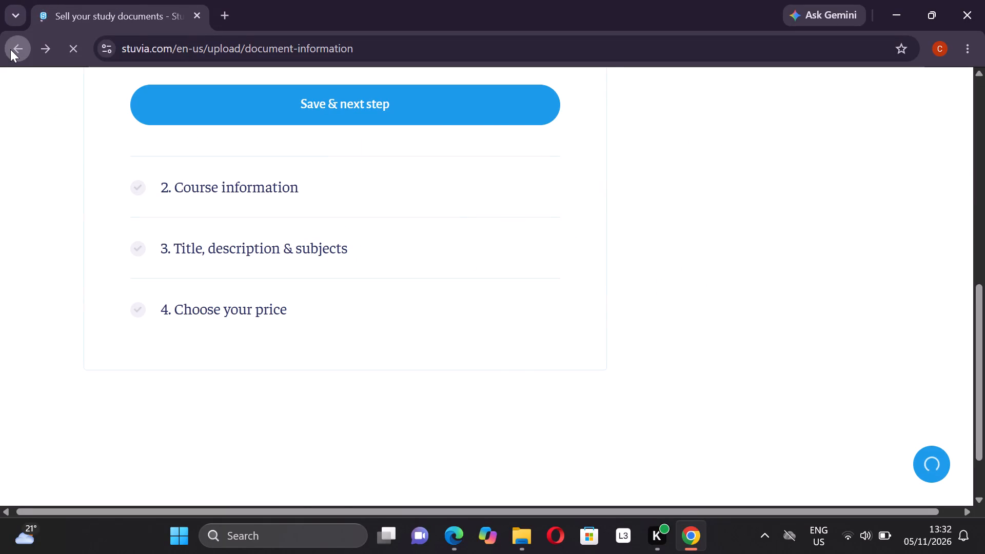
pyautogui.click(462, 81)
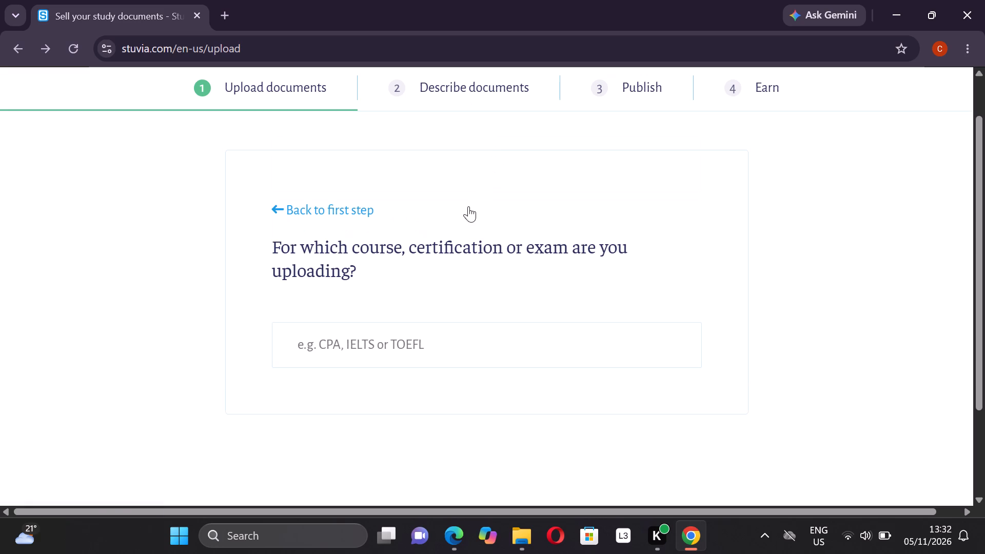
pyautogui.click(303, 348)
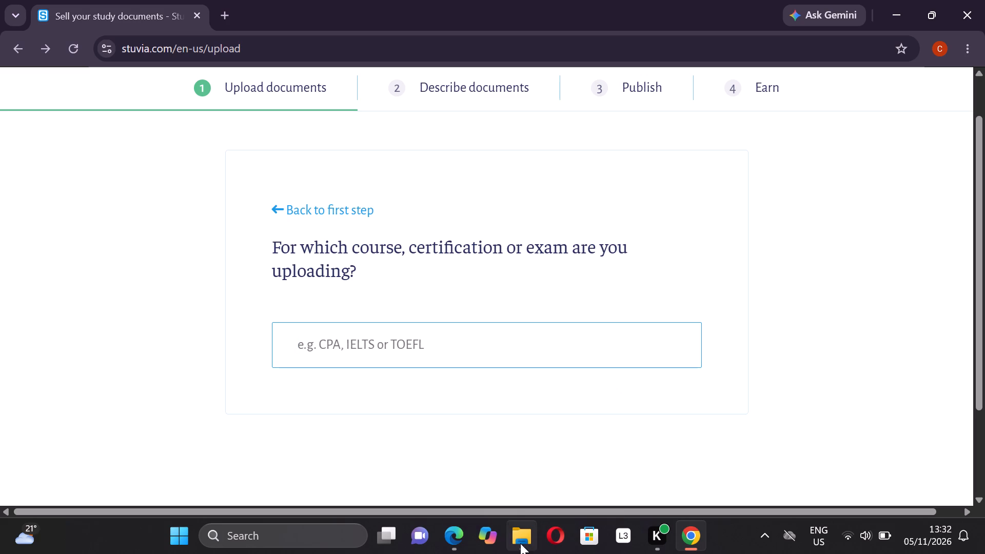
# Open the ROSEMAN ABSN BLOCK 2 PDF from the BNN002 folder and copy its full two-line heading.
pyautogui.click(509, 483)
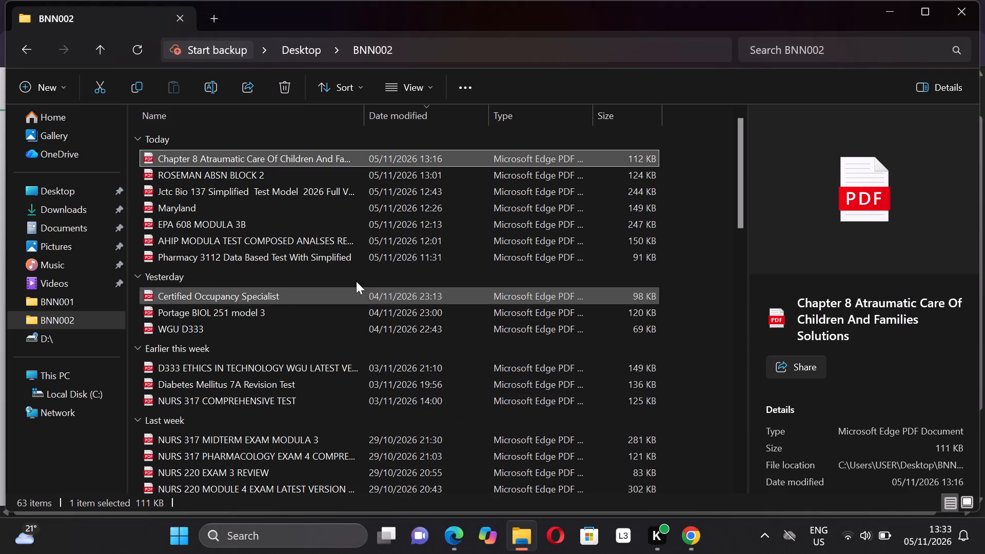
pyautogui.doubleClick(307, 172)
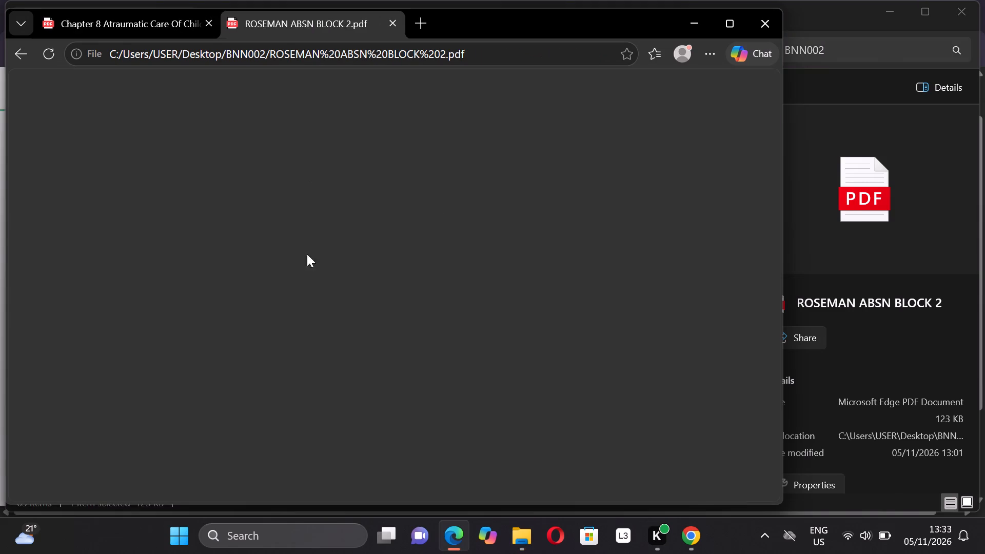
pyautogui.moveTo(178, 185); pyautogui.dragTo(319, 190)
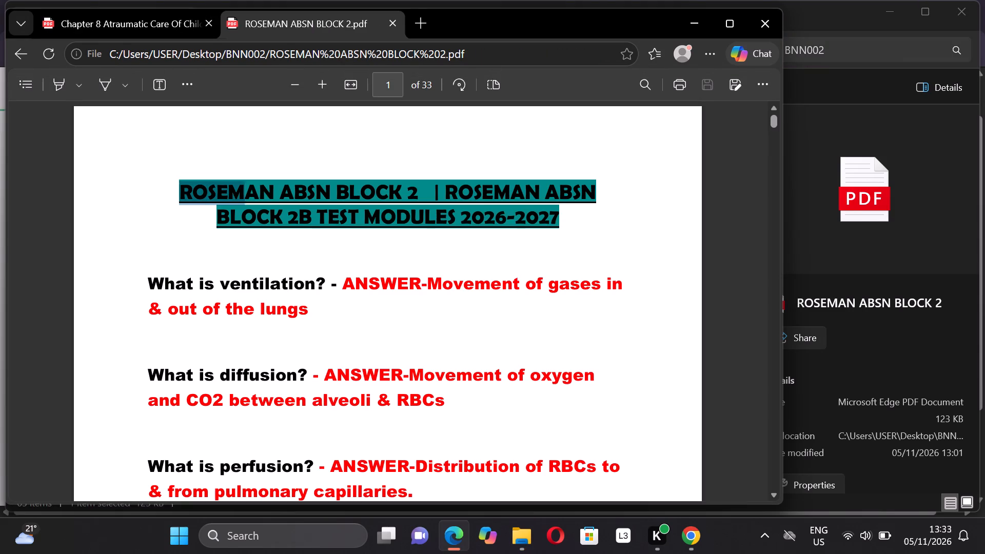
pyautogui.moveTo(319, 190); pyautogui.dragTo(574, 229)
pyautogui.hotkey('ctrl', 'c')
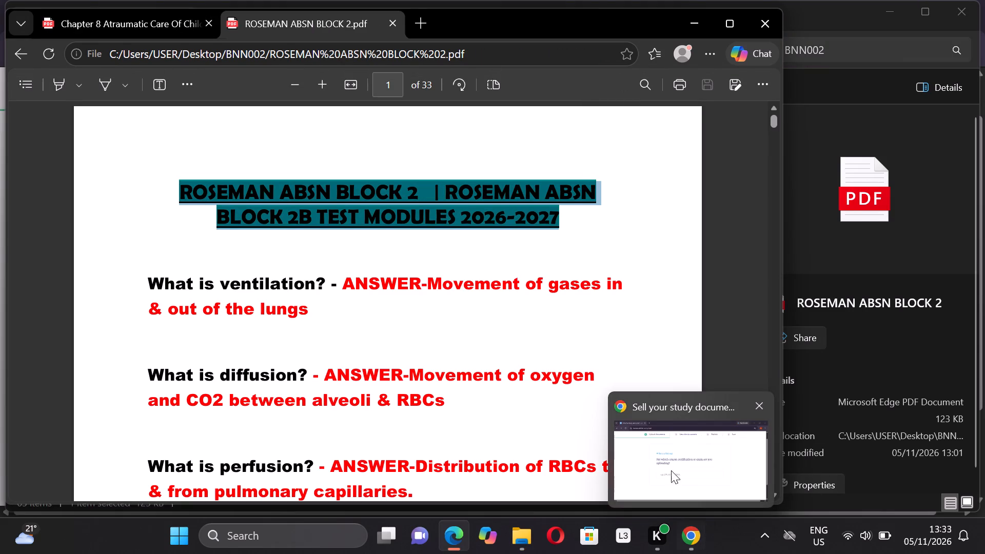
# Back on the Stuvia upload page, add the course "ROSEMAN ABSN" by pasting the copied heading and shortening it.
pyautogui.click(655, 437)
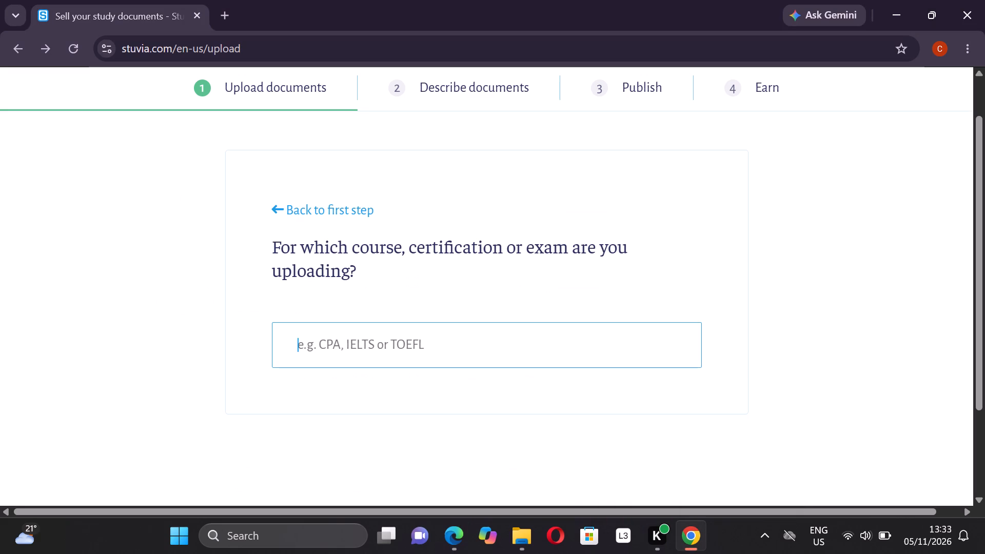
pyautogui.hotkey('ctrl', 'v')
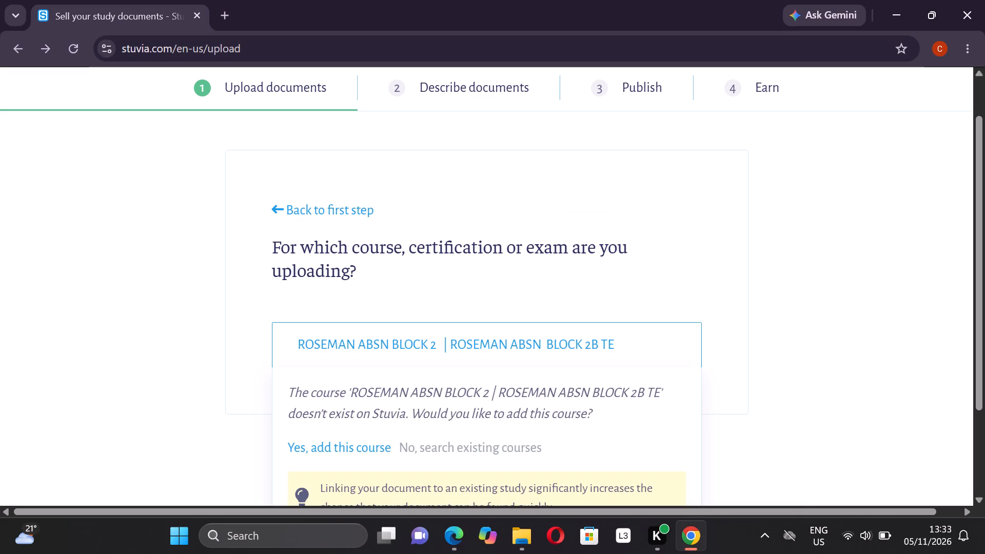
pyautogui.press('BackSpace')
pyautogui.press('BackSpace')
pyautogui.press('BackSpace')
pyautogui.press('BackSpace')
pyautogui.press('BackSpace')
pyautogui.press('BackSpace')
pyautogui.press('BackSpace')
pyautogui.press('BackSpace')
pyautogui.press('BackSpace')
pyautogui.press('BackSpace')
pyautogui.press('BackSpace')
pyautogui.press('BackSpace')
pyautogui.press('BackSpace')
pyautogui.press('BackSpace')
pyautogui.press('BackSpace')
pyautogui.press('BackSpace')
pyautogui.press('BackSpace')
pyautogui.press('BackSpace')
pyautogui.press('BackSpace')
pyautogui.press('BackSpace')
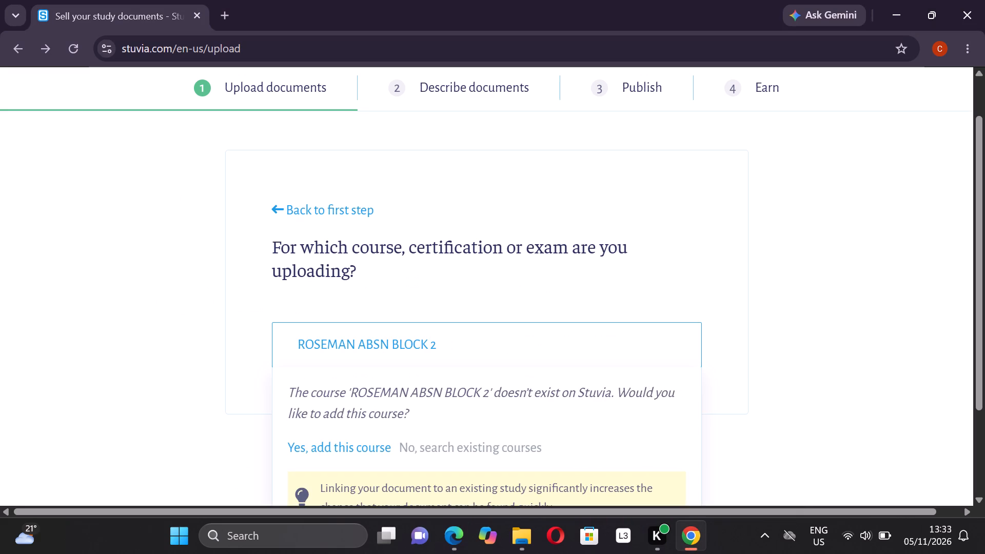
pyautogui.press('BackSpace')
pyautogui.press('BackSpace')
pyautogui.press('BackSpace')
pyautogui.press('BackSpace')
pyautogui.press('BackSpace')
pyautogui.press('BackSpace')
pyautogui.press('BackSpace')
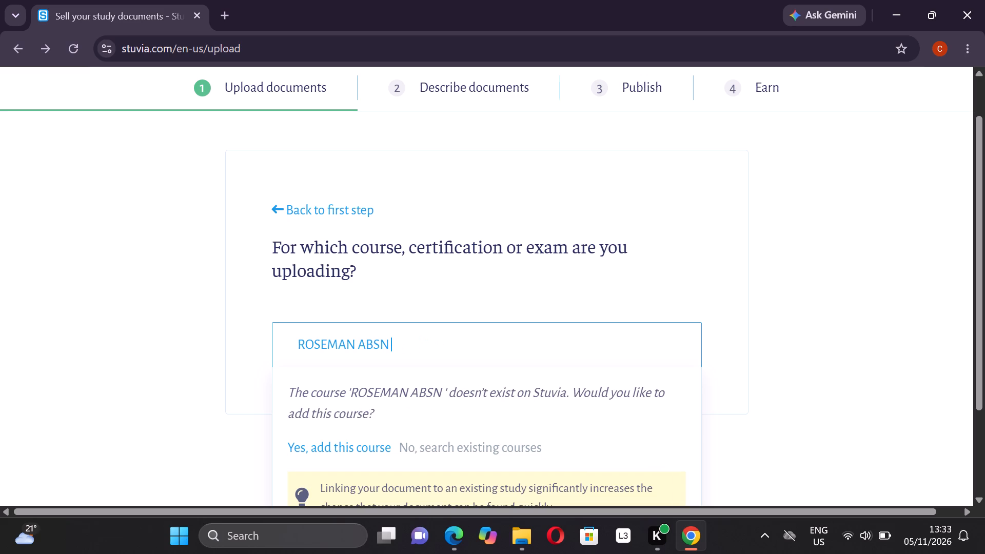
pyautogui.press('Return')
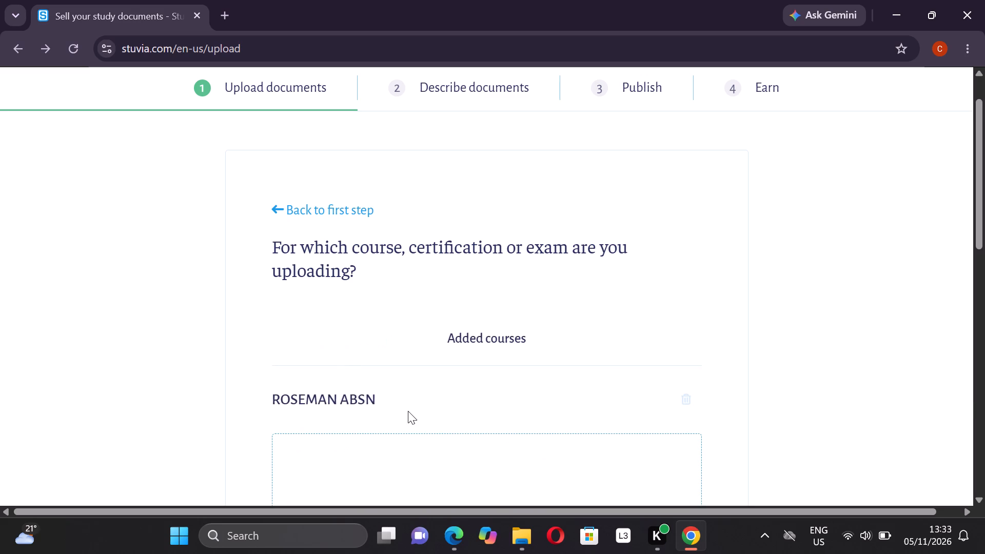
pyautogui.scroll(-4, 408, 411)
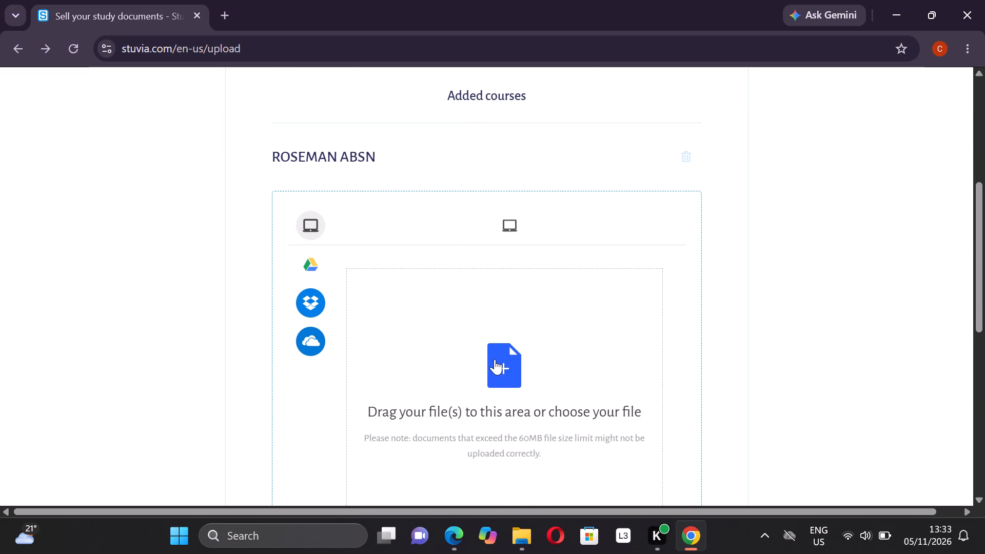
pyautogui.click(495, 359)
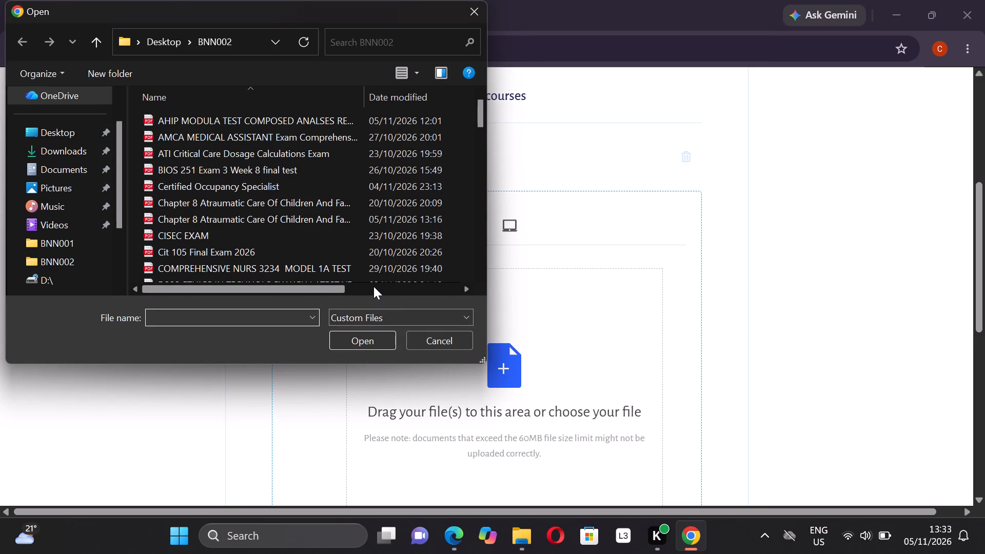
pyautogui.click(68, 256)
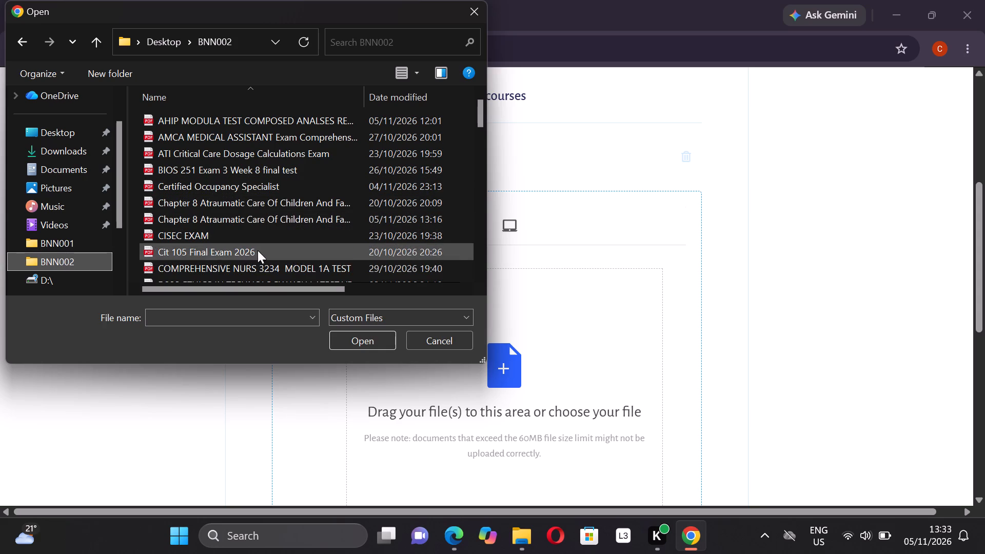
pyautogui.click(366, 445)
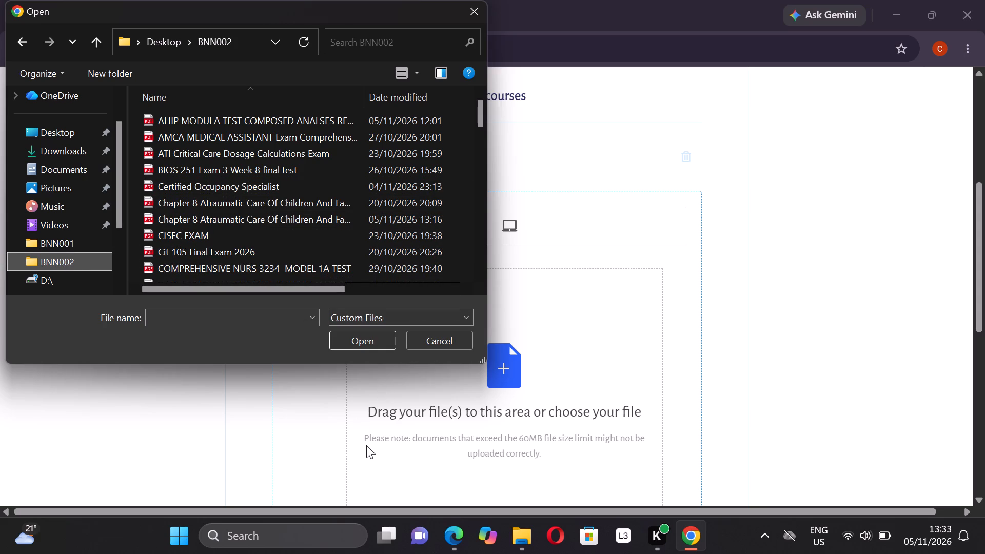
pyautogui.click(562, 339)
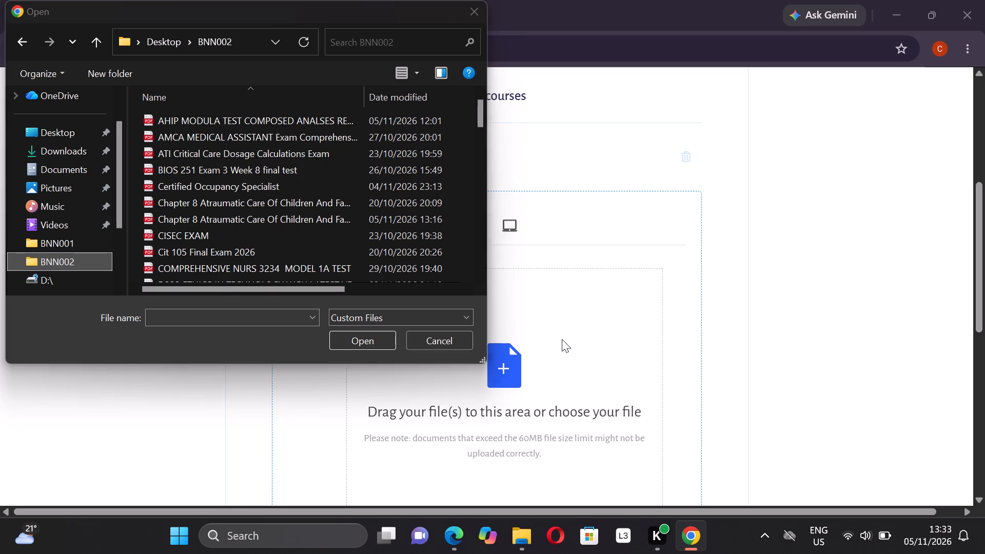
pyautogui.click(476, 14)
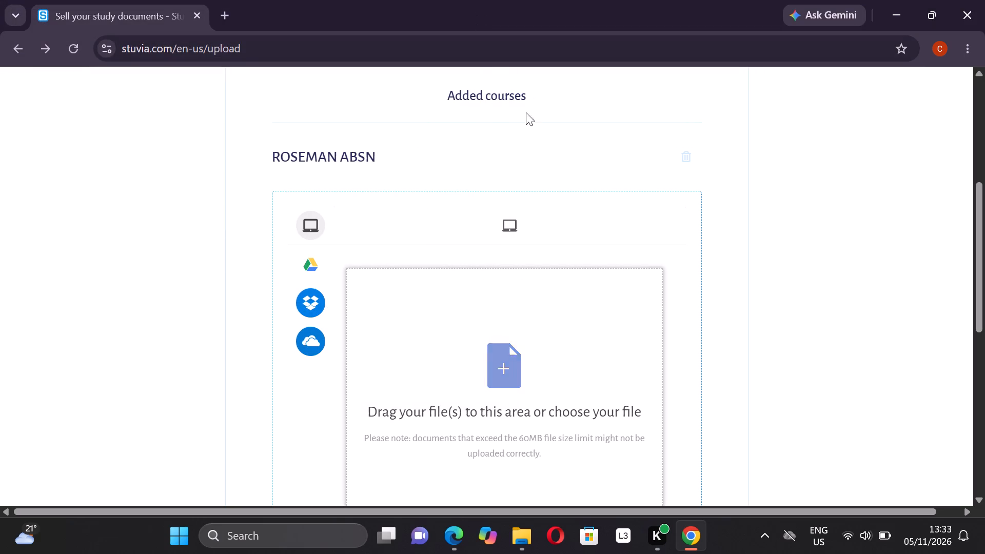
# Choose the ROSEMAN ABSN BLOCK 2 PDF from the BNN002 folder as the file for the ROSEMAN ABSN course.
pyautogui.click(503, 357)
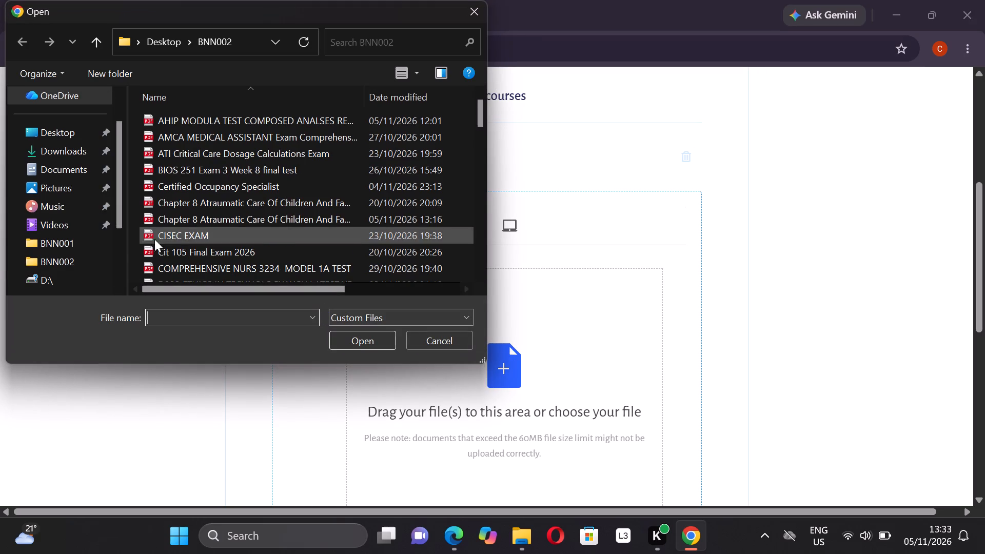
pyautogui.click(84, 255)
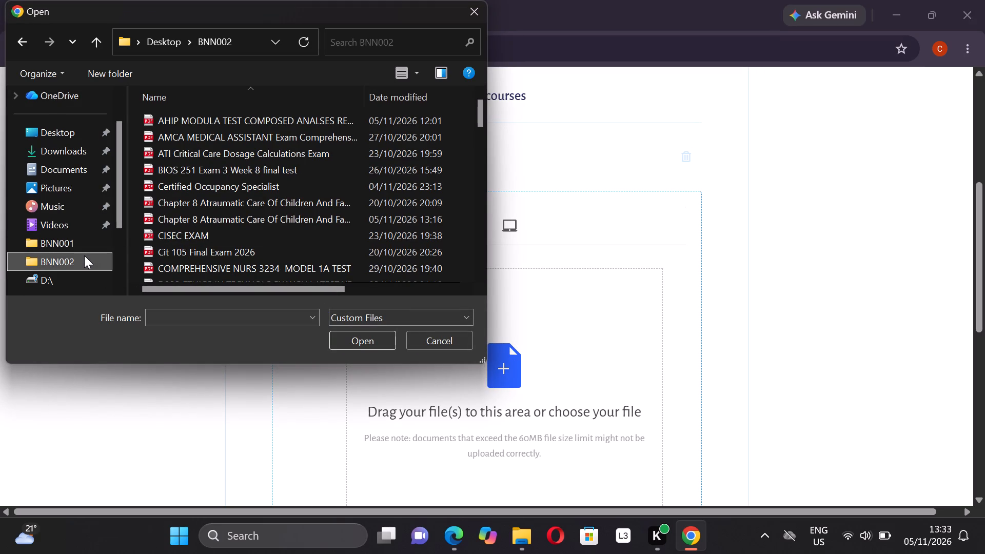
pyautogui.click(84, 255)
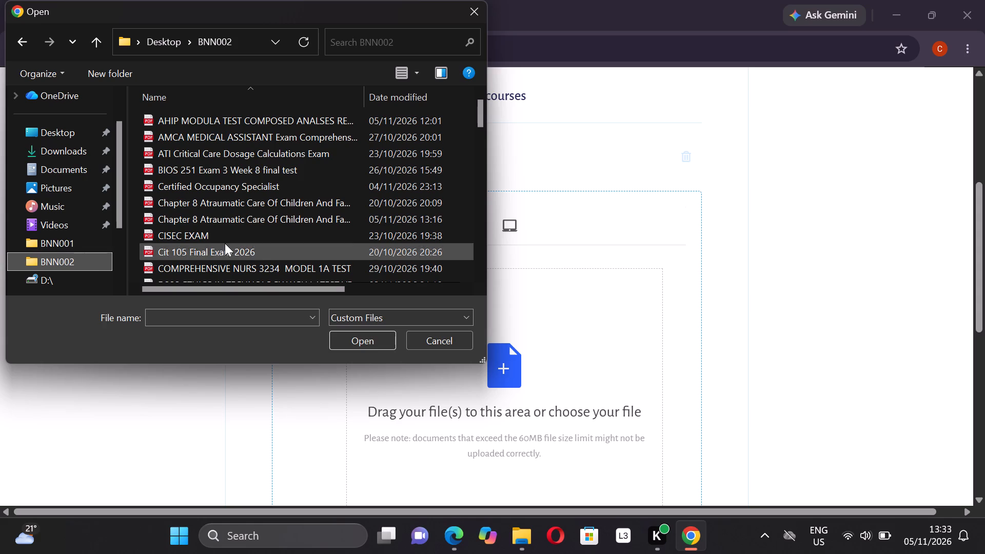
pyautogui.scroll(-1, 285, 231)
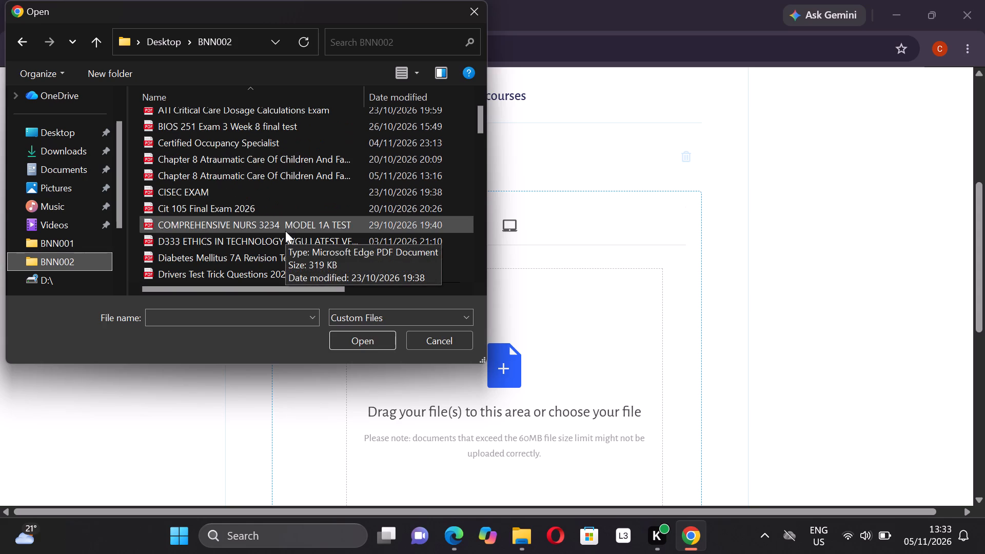
pyautogui.scroll(-3, 285, 231)
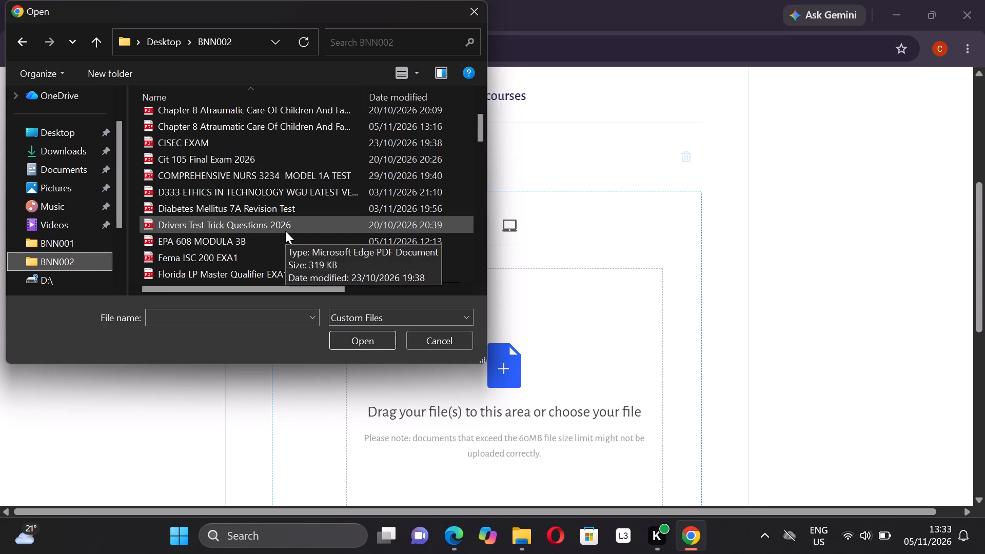
pyautogui.scroll(-2, 285, 231)
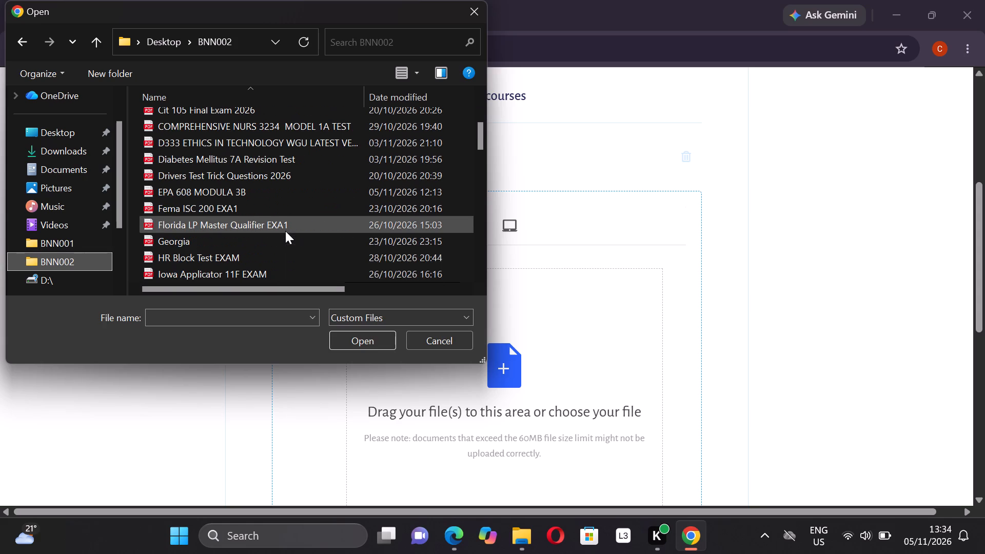
pyautogui.scroll(-1, 285, 231)
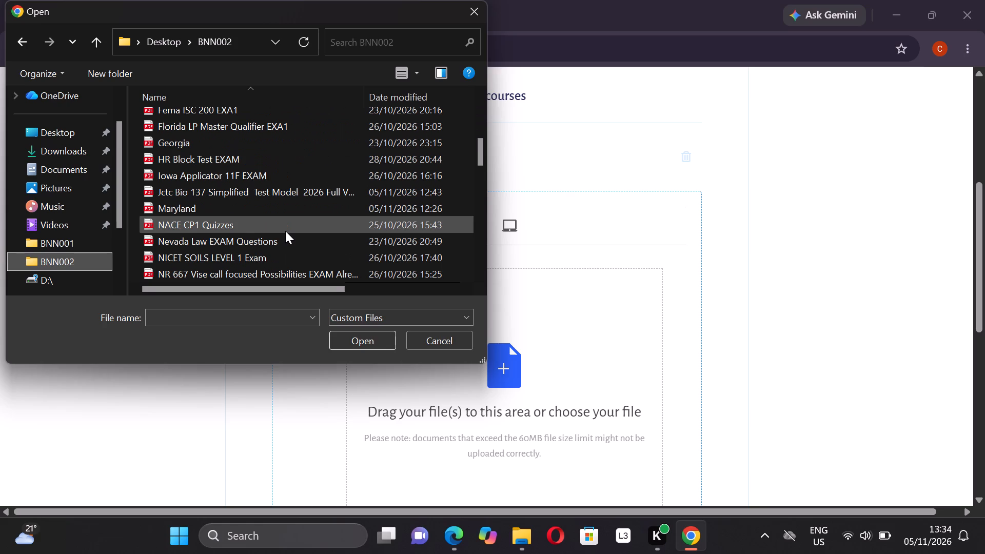
pyautogui.scroll(-1, 285, 231)
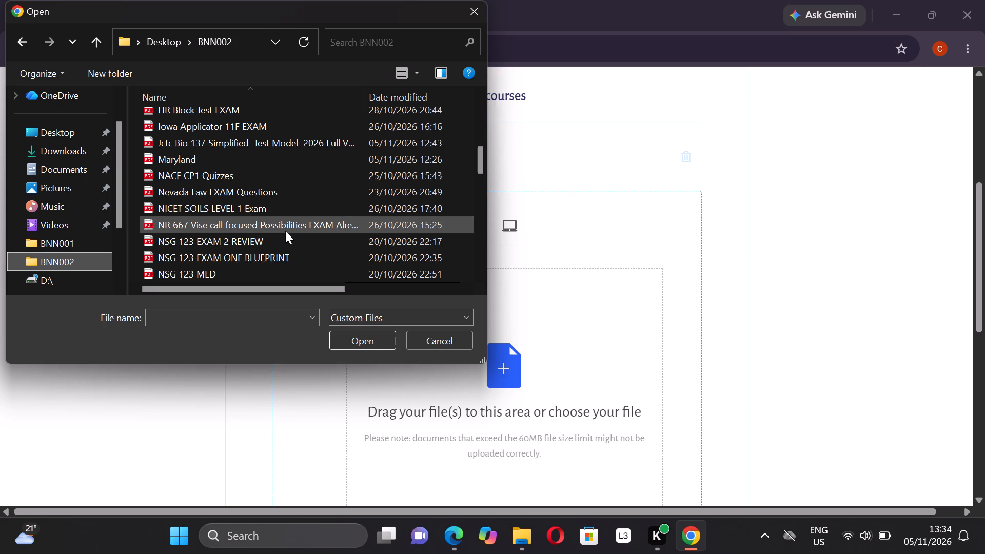
pyautogui.scroll(-2, 285, 231)
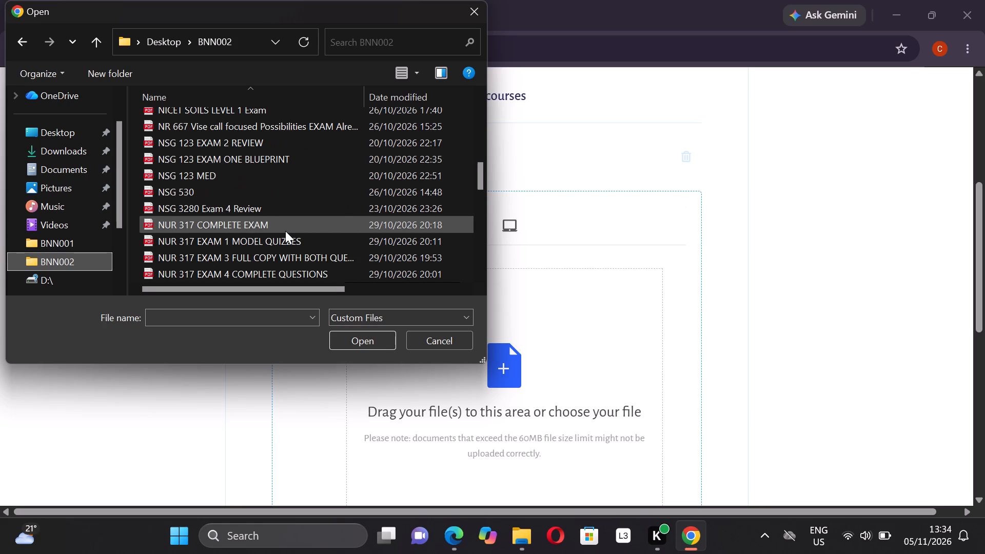
pyautogui.scroll(-4, 285, 231)
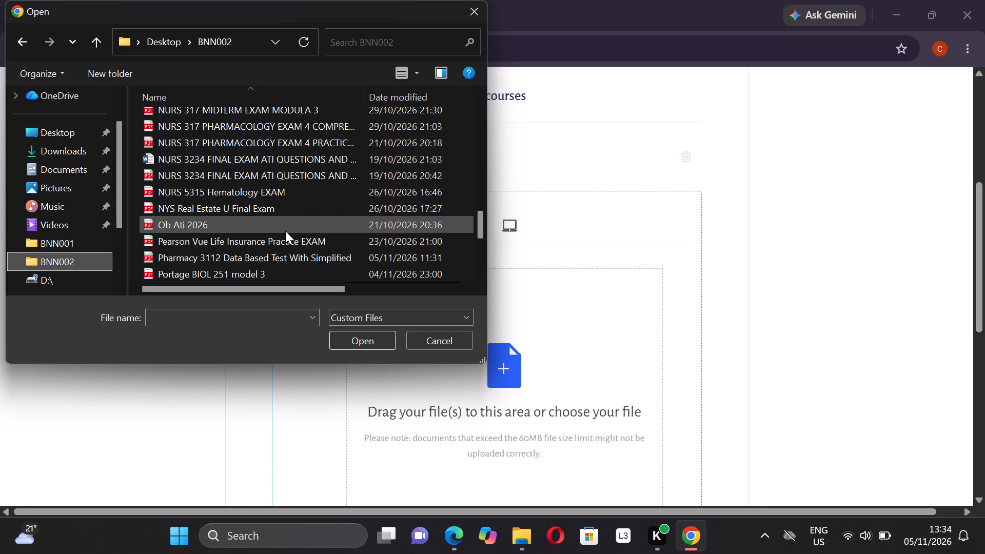
pyautogui.scroll(-1, 285, 231)
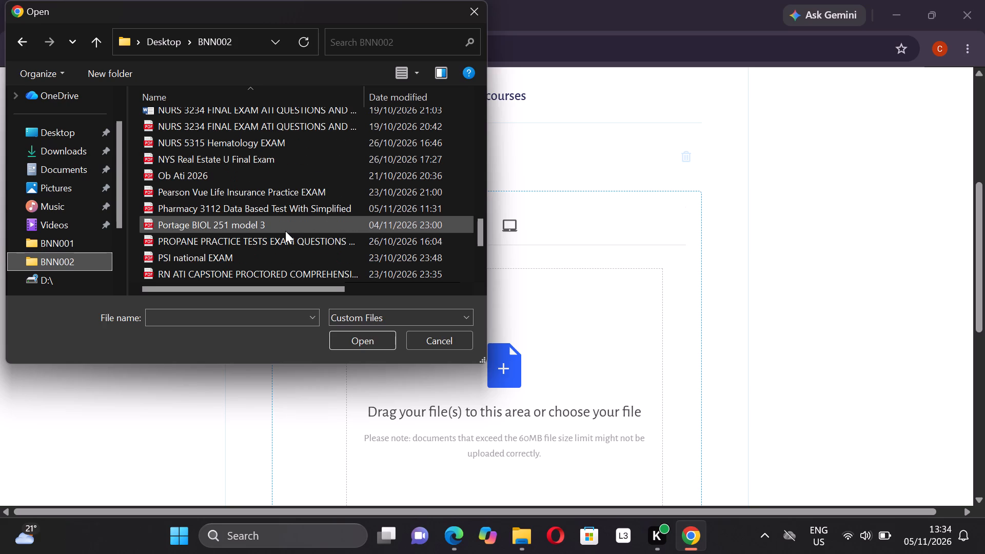
pyautogui.scroll(-2, 285, 231)
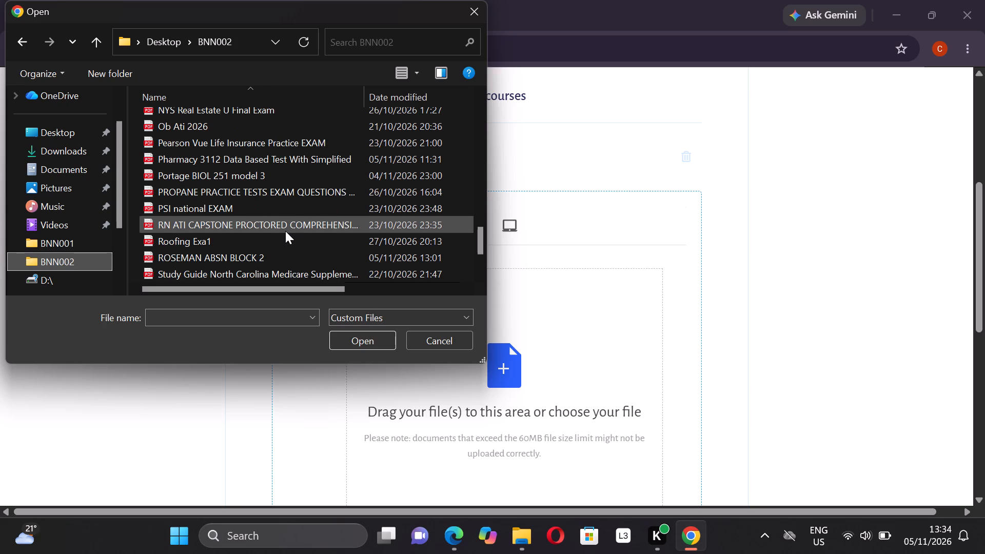
pyautogui.scroll(-1, 285, 231)
pyautogui.doubleClick(269, 256)
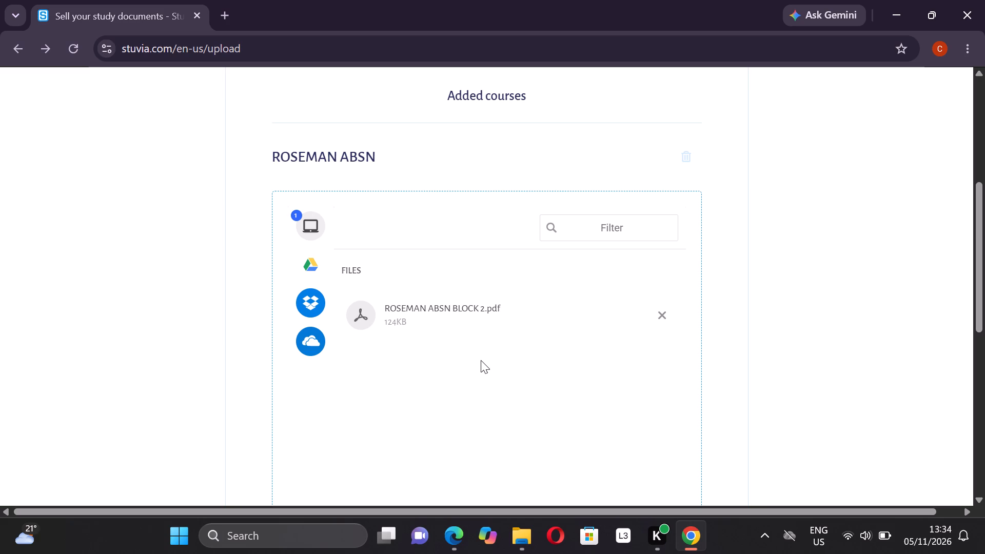
# Upload the chosen ROSEMAN ABSN BLOCK 2 file and submit it to continue to the document description stage.
pyautogui.scroll(-1, 481, 360)
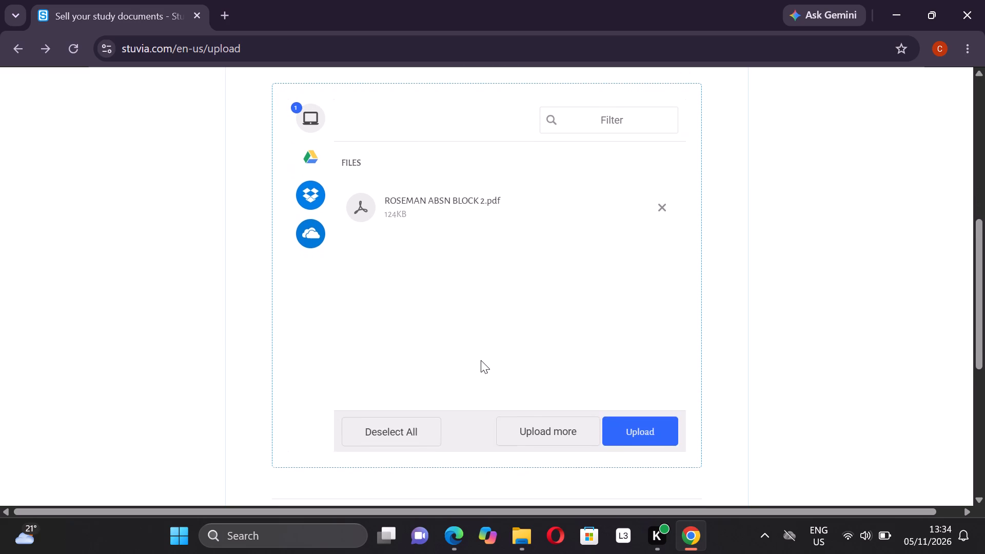
pyautogui.scroll(-1, 481, 360)
pyautogui.click(636, 420)
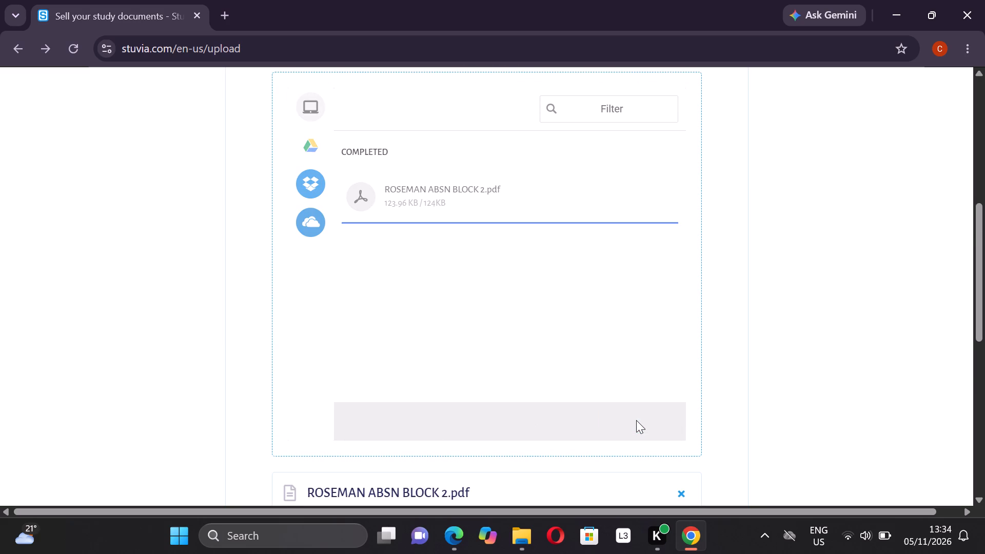
pyautogui.scroll(-4, 559, 436)
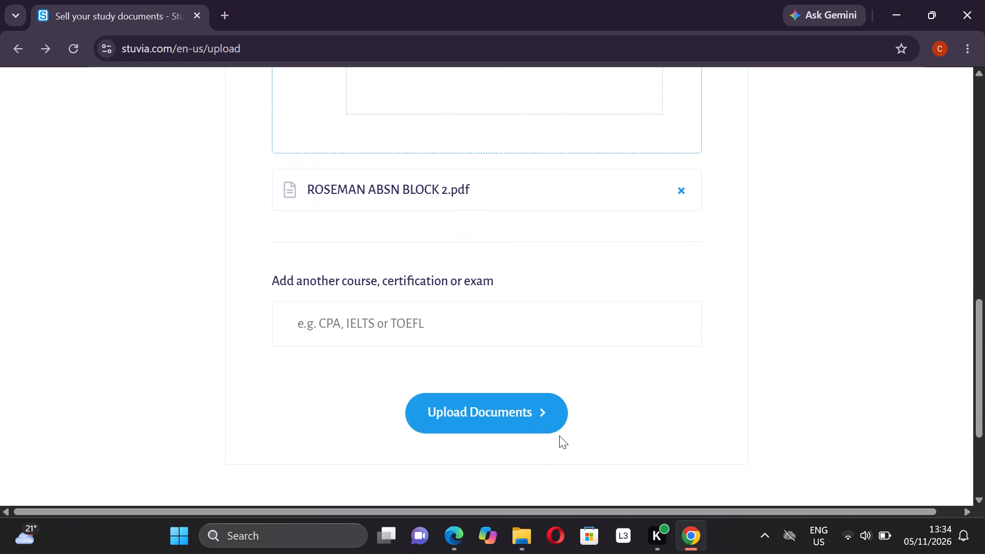
pyautogui.click(494, 414)
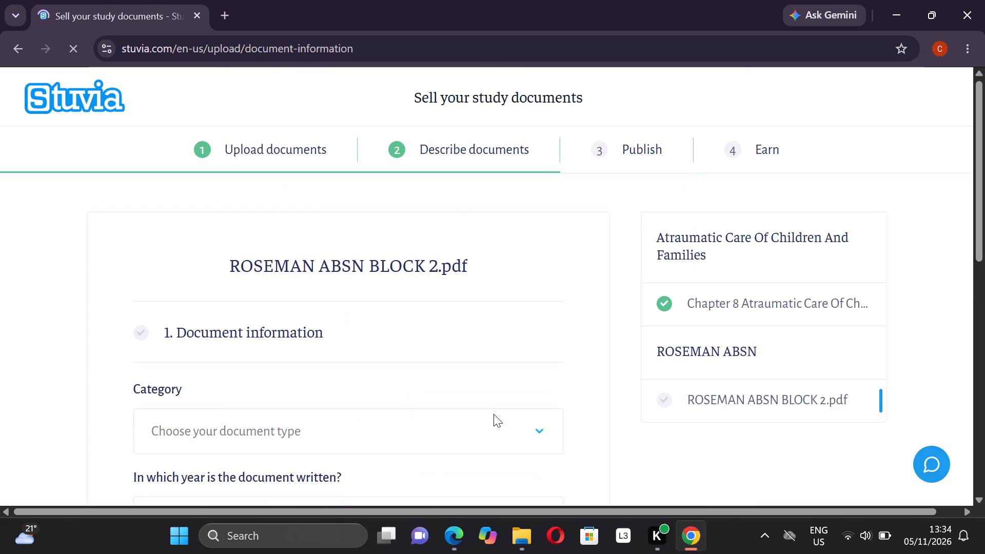
# Describe the document as Exam (elaborations) with Questions & answers, grade A+ and no linked book, and save the document information.
pyautogui.click(526, 436)
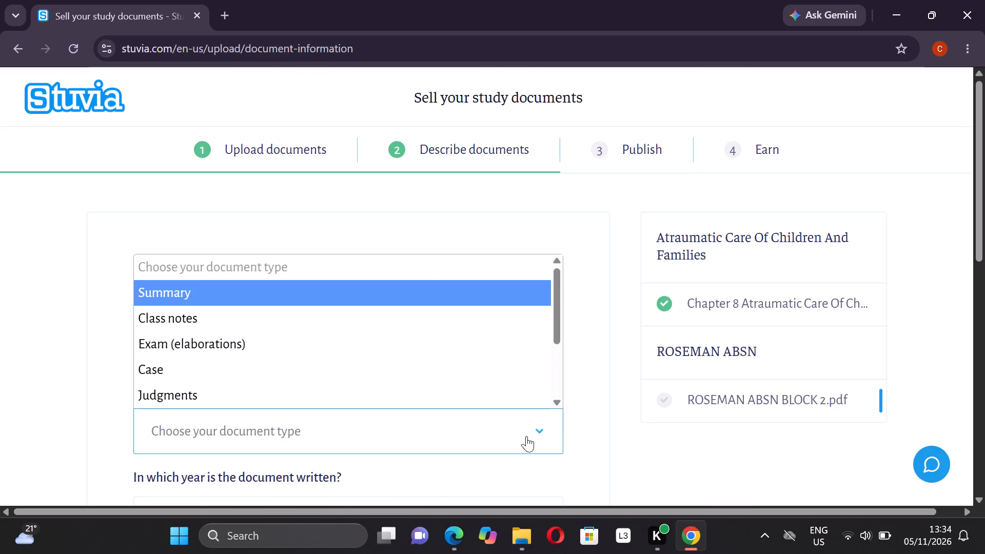
pyautogui.click(486, 335)
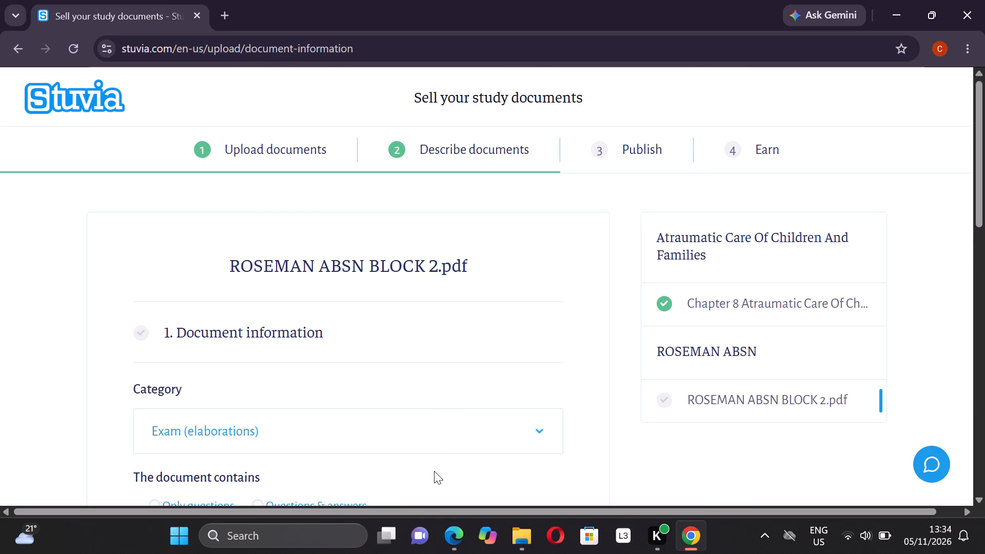
pyautogui.scroll(-2, 430, 470)
pyautogui.click(255, 347)
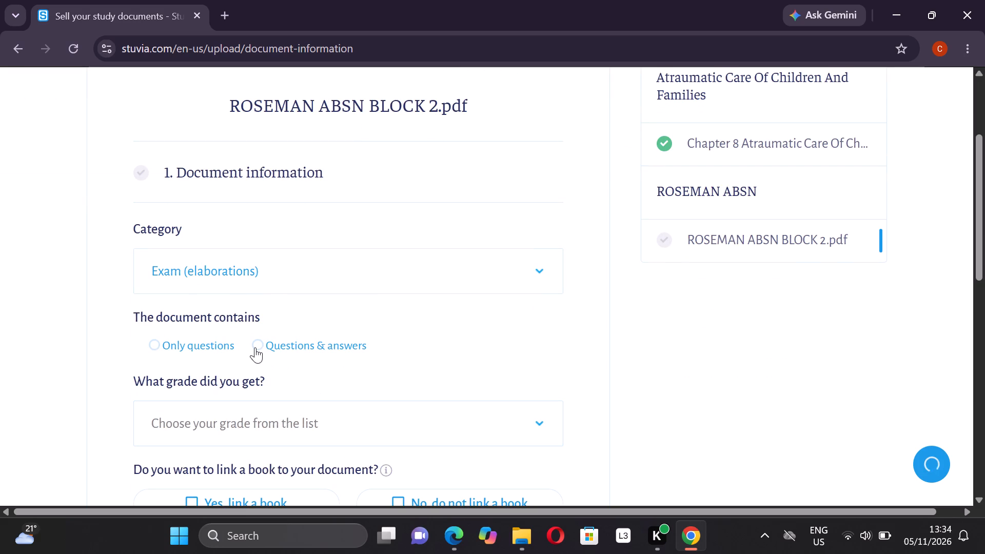
pyautogui.click(391, 411)
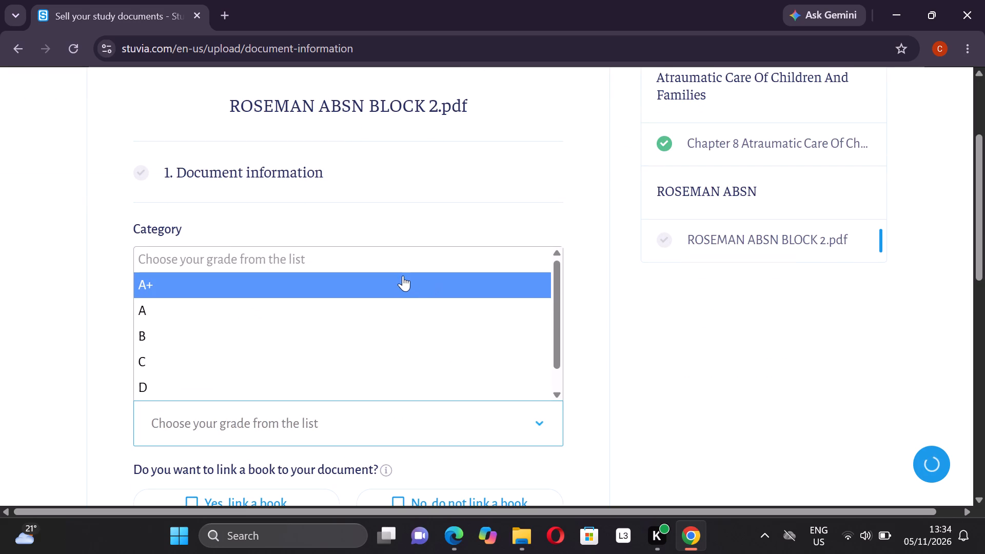
pyautogui.click(402, 274)
pyautogui.scroll(-2, 424, 436)
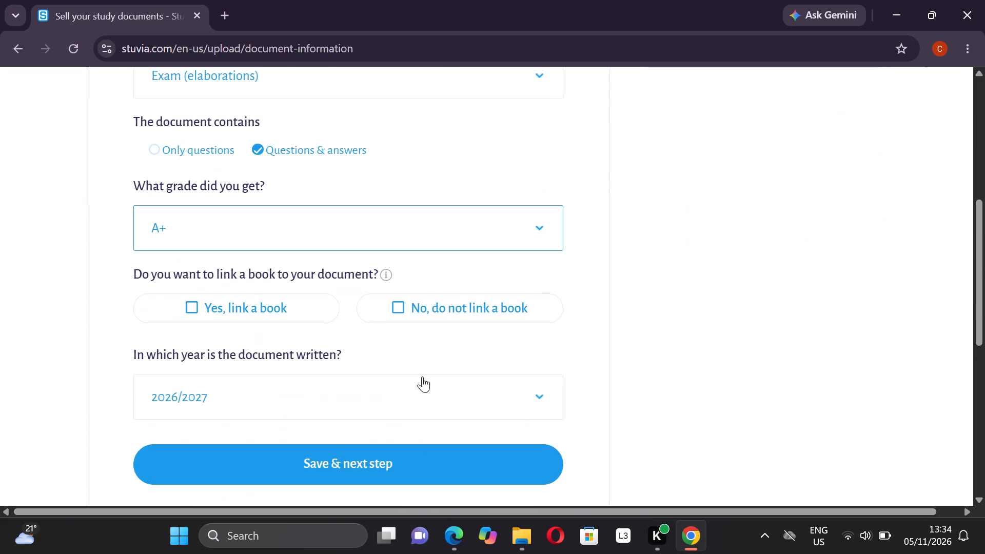
pyautogui.click(393, 306)
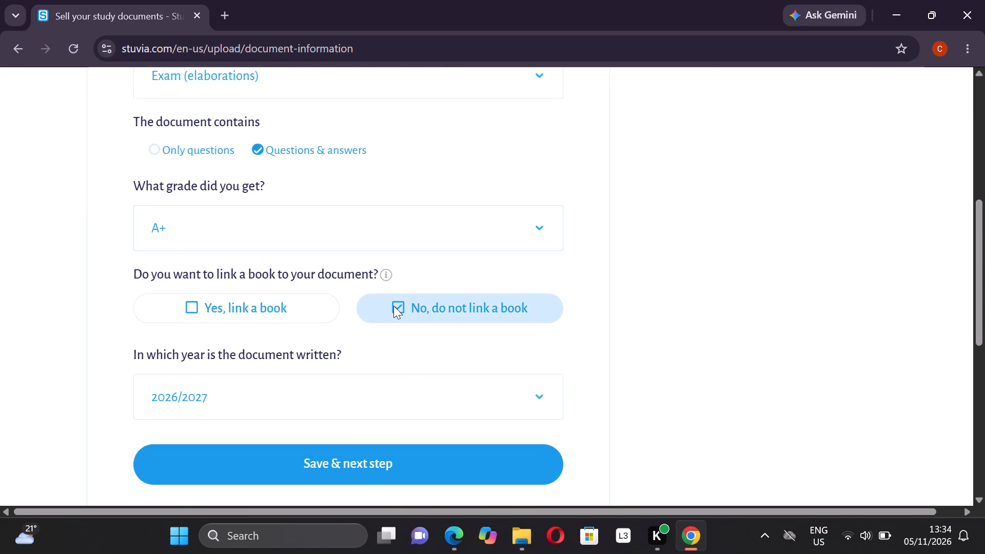
pyautogui.click(367, 459)
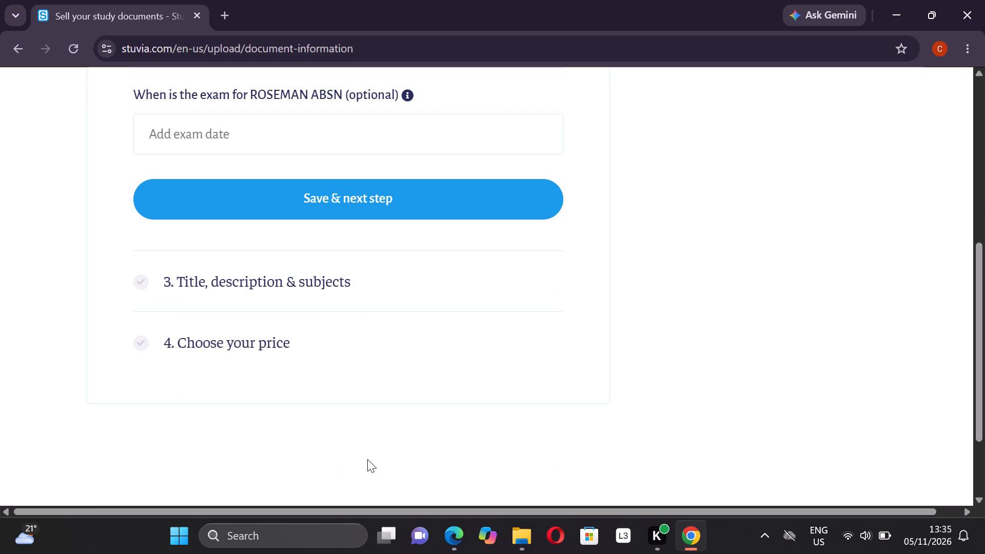
# Save the course information section without adding an exam date.
pyautogui.click(391, 204)
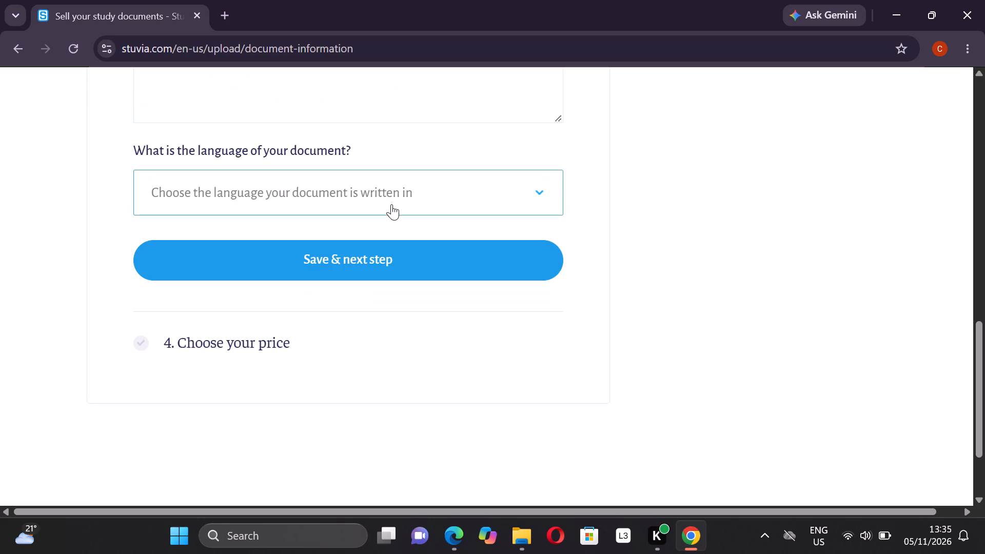
# Add the keyword "ROSEMAN ABSN BLOCK 2B TEST" by pasting the copied heading, removing its first part and completing the last word.
pyautogui.scroll(3, 384, 175)
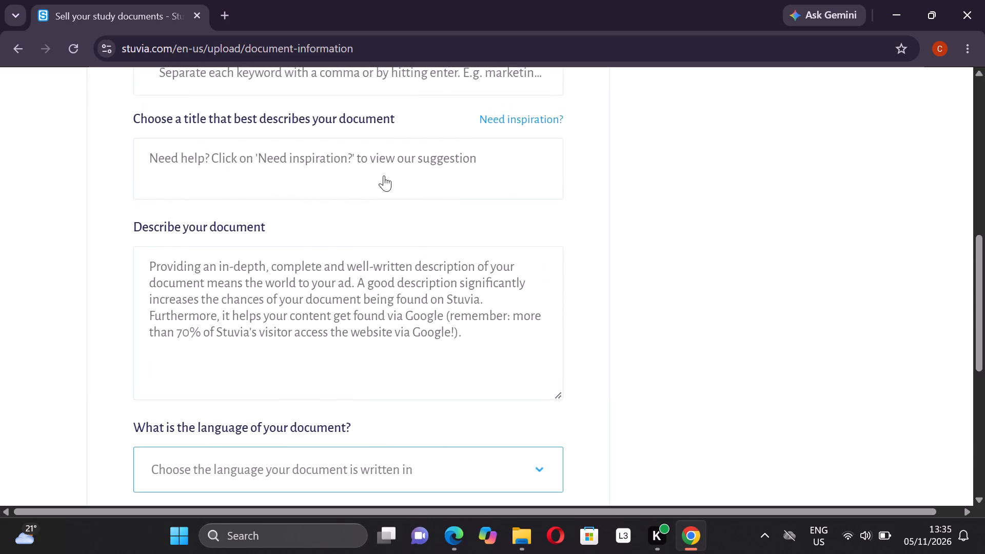
pyautogui.scroll(3, 384, 175)
pyautogui.click(166, 276)
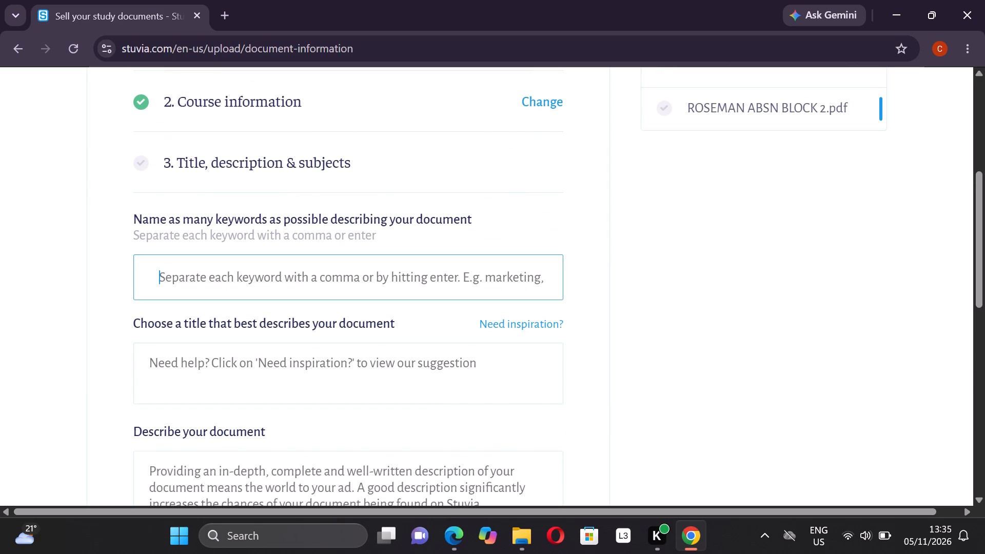
pyautogui.hotkey('ctrl', 'v')
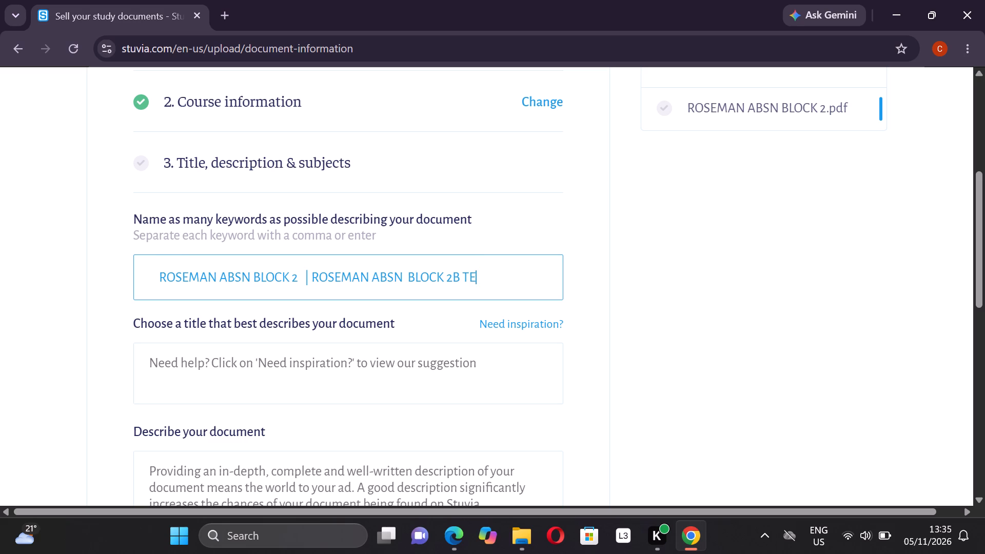
pyautogui.click(311, 277)
pyautogui.press('BackSpace')
pyautogui.press('BackSpace')
pyautogui.press('BackSpace')
pyautogui.press('BackSpace')
pyautogui.press('BackSpace')
pyautogui.press('BackSpace')
pyautogui.press('BackSpace')
pyautogui.press('BackSpace')
pyautogui.press('BackSpace')
pyautogui.press('BackSpace')
pyautogui.press('BackSpace')
pyautogui.press('BackSpace')
pyautogui.press('BackSpace')
pyautogui.press('BackSpace')
pyautogui.press('BackSpace')
pyautogui.press('BackSpace')
pyautogui.press('BackSpace')
pyautogui.press('BackSpace')
pyautogui.press('BackSpace')
pyautogui.press('BackSpace')
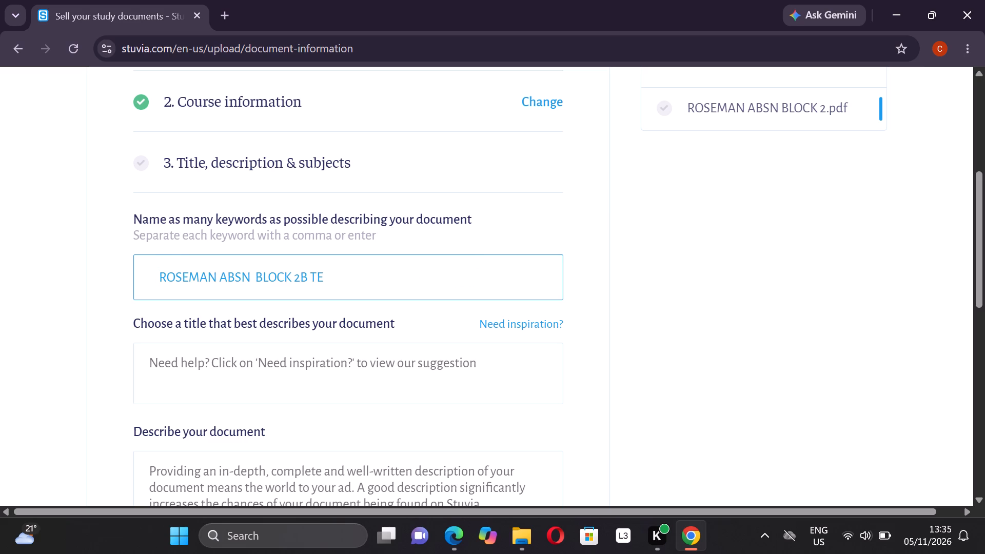
pyautogui.click(332, 275)
pyautogui.write('ST')
pyautogui.press('space')
pyautogui.click(152, 357)
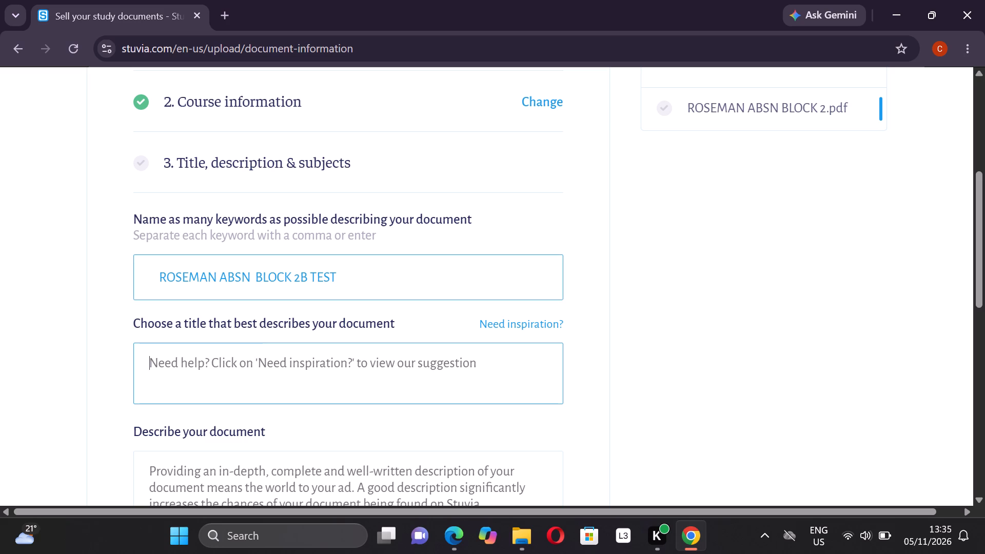
pyautogui.press('Return')
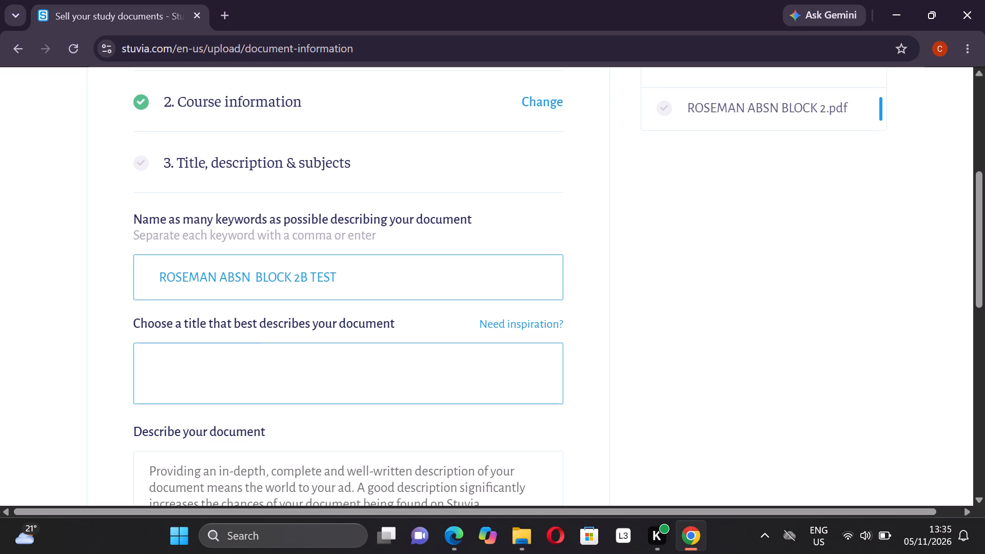
pyautogui.click(344, 275)
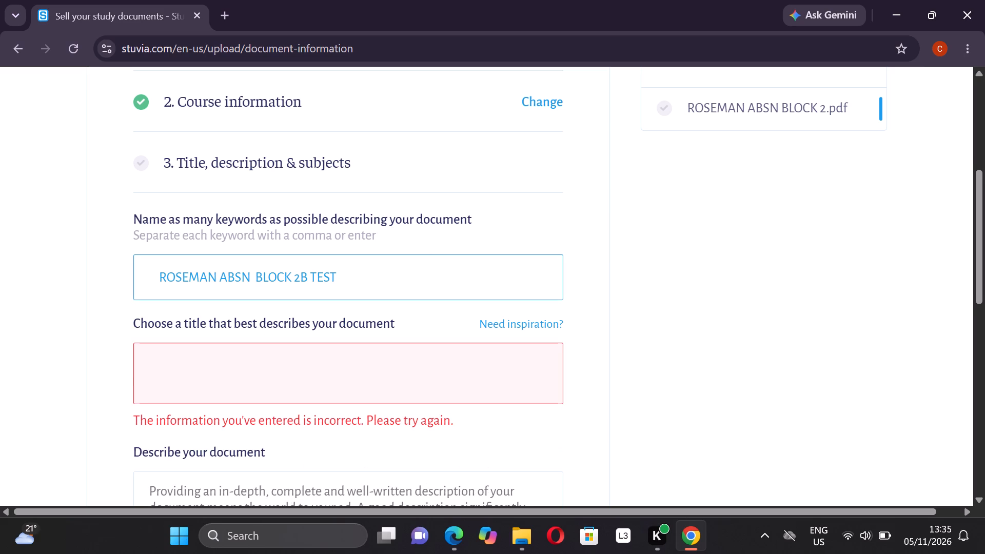
pyautogui.press('Return')
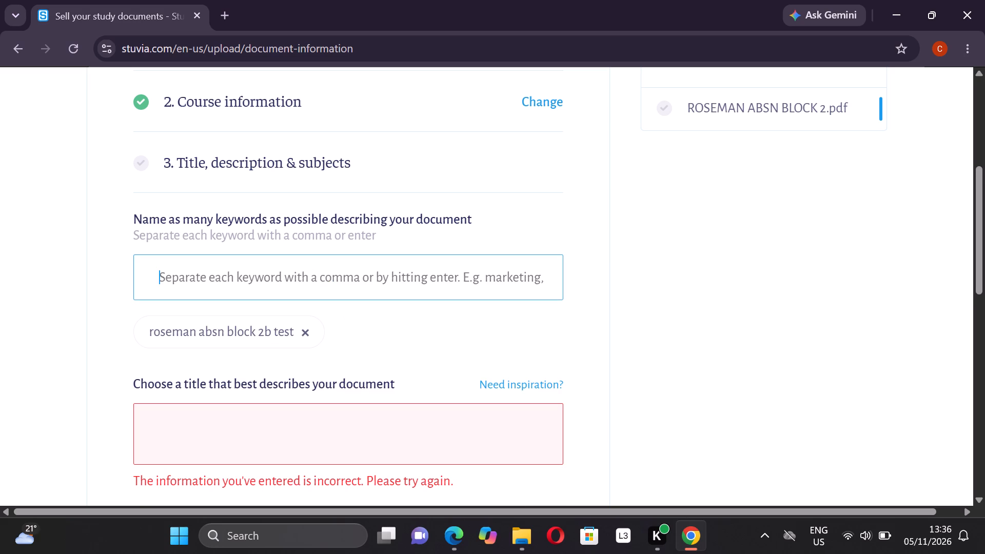
# Add a second keyword, "ROSEMAN ABSN BLOCK 2 | ROSEMAN ABSN TEST", by pasting the copied heading and replacing its ending.
pyautogui.hotkey('ctrl', 'v')
pyautogui.press('BackSpace')
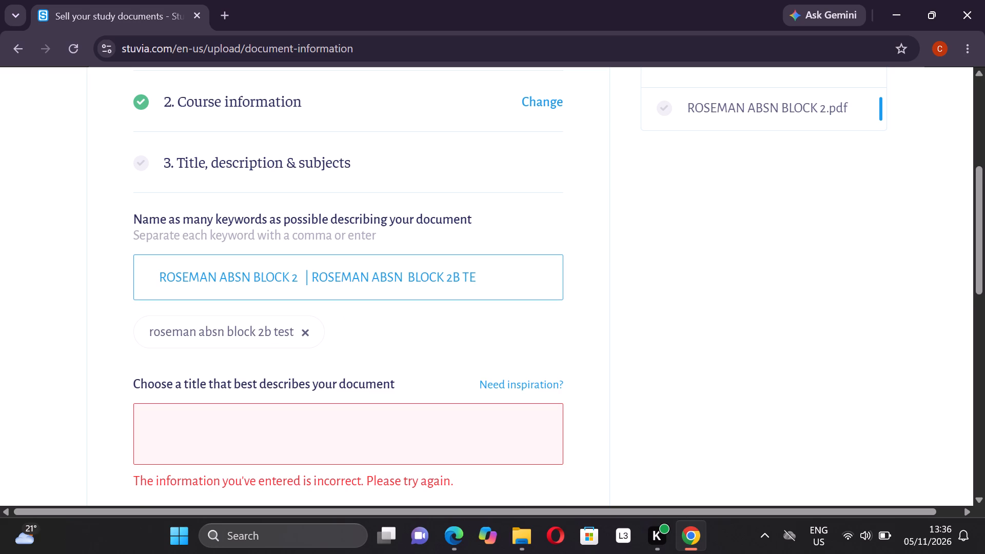
pyautogui.press('BackSpace')
pyautogui.press('BackSpace')
pyautogui.press('BackSpace')
pyautogui.press('BackSpace')
pyautogui.press('BackSpace')
pyautogui.press('BackSpace')
pyautogui.press('BackSpace')
pyautogui.press('BackSpace')
pyautogui.press('BackSpace')
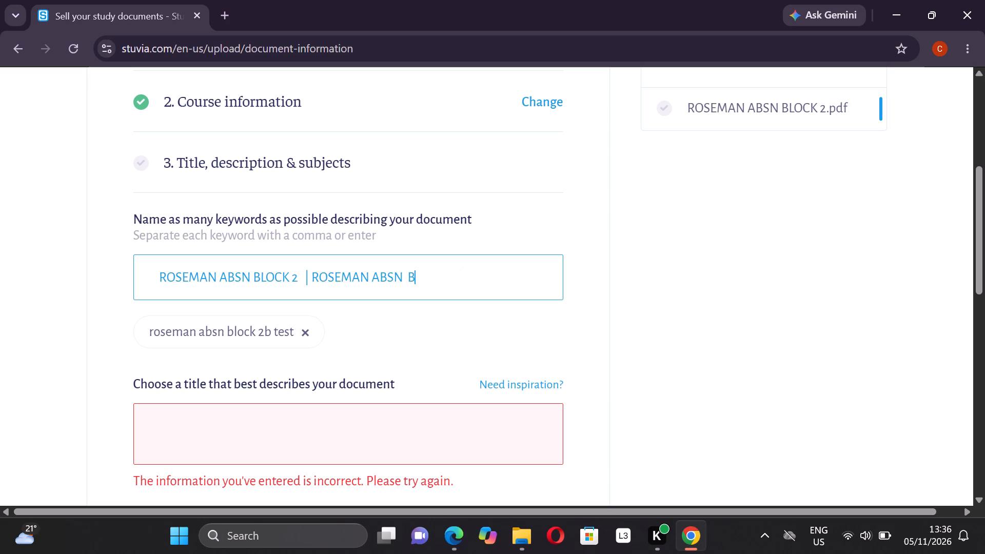
pyautogui.press('BackSpace')
pyautogui.write('TY')
pyautogui.press('BackSpace')
pyautogui.write('EST')
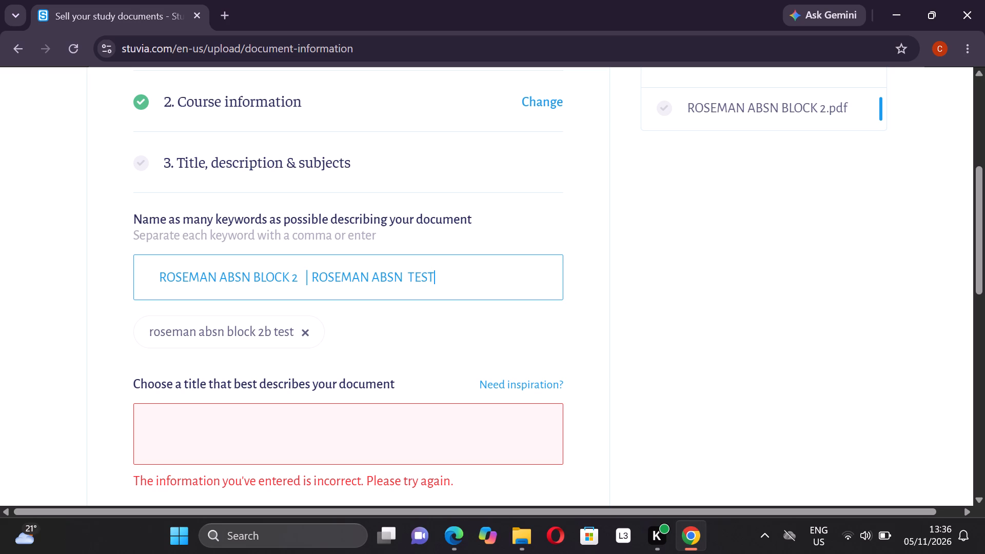
pyautogui.press('Return')
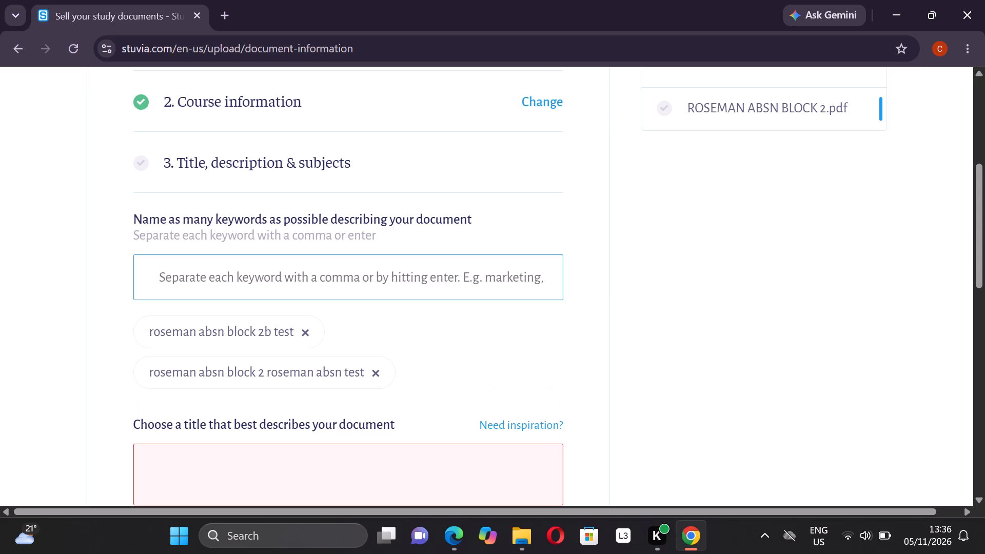
# Add a third keyword, "ROSEMAN ABSN TEST", by pasting the copied heading, cutting it down to the course name and appending TEST.
pyautogui.hotkey('ctrl', 'v')
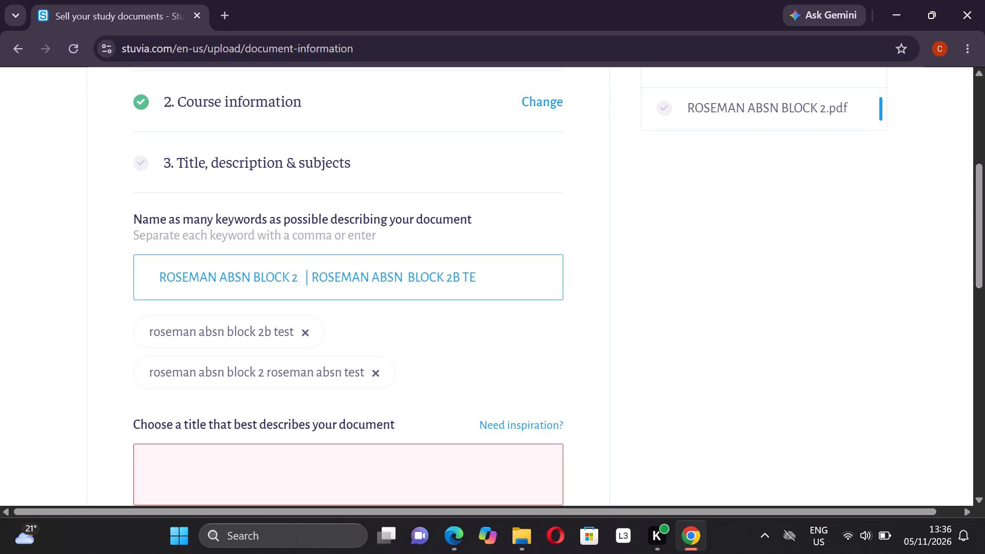
pyautogui.press('BackSpace')
pyautogui.press('BackSpace')
pyautogui.press('BackSpace')
pyautogui.press('BackSpace')
pyautogui.press('BackSpace')
pyautogui.press('BackSpace')
pyautogui.press('BackSpace')
pyautogui.press('BackSpace')
pyautogui.press('BackSpace')
pyautogui.press('BackSpace')
pyautogui.press('BackSpace')
pyautogui.press('BackSpace')
pyautogui.press('BackSpace')
pyautogui.press('BackSpace')
pyautogui.press('BackSpace')
pyautogui.press('BackSpace')
pyautogui.press('BackSpace')
pyautogui.press('BackSpace')
pyautogui.press('BackSpace')
pyautogui.press('BackSpace')
pyautogui.press('BackSpace')
pyautogui.press('BackSpace')
pyautogui.press('BackSpace')
pyautogui.press('BackSpace')
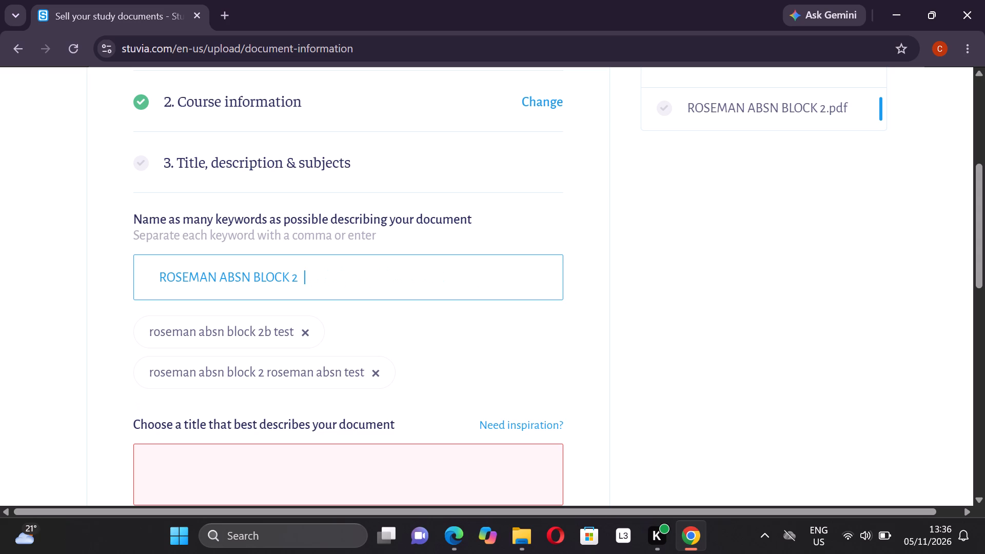
pyautogui.press('BackSpace')
pyautogui.press('BackSpace')
pyautogui.press('BackSpace')
pyautogui.press('BackSpace')
pyautogui.press('BackSpace')
pyautogui.press('BackSpace')
pyautogui.press('BackSpace')
pyautogui.press('BackSpace')
pyautogui.press('BackSpace')
pyautogui.press('BackSpace')
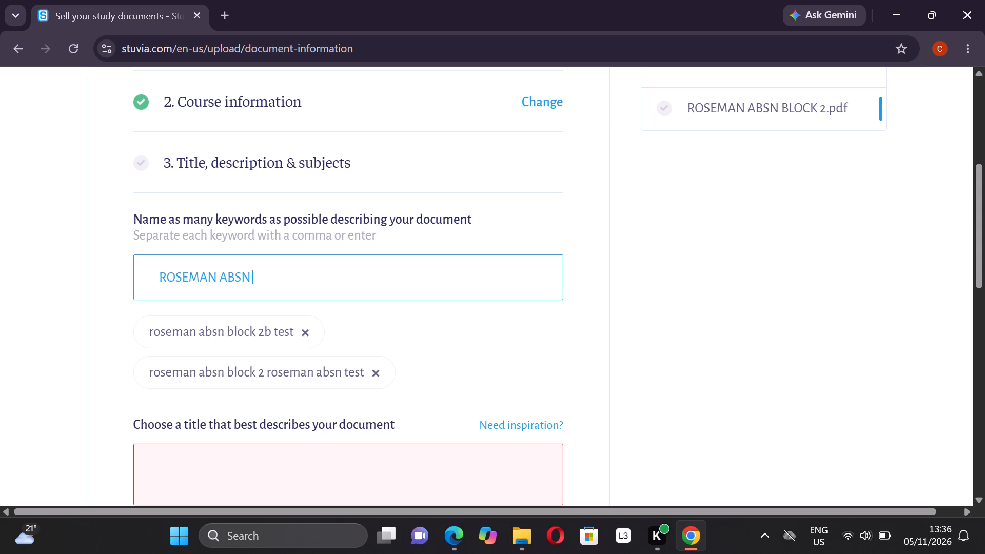
pyautogui.write('TE')
pyautogui.write('ST')
pyautogui.press('Return')
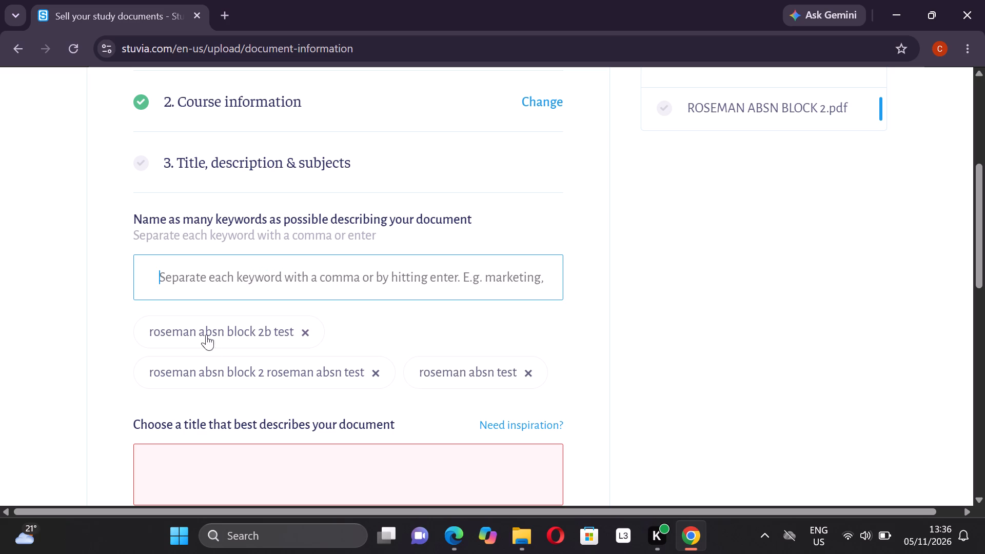
# Paste the copied heading "ROSEMAN ABSN BLOCK 2 | ROSEMAN ABSN BLOCK 2B TEST MODULES 2026-2027" as the document title.
pyautogui.scroll(-1, 139, 371)
pyautogui.click(147, 347)
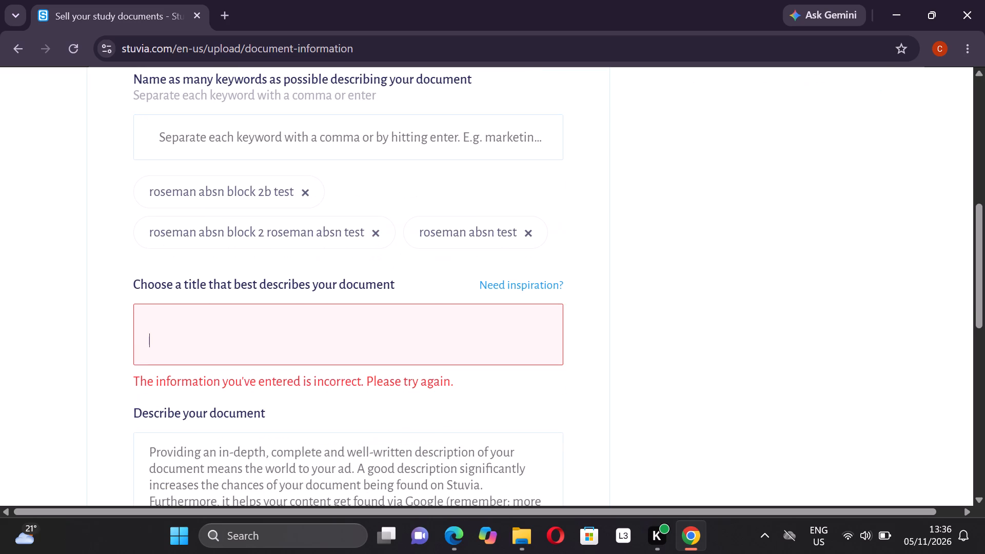
pyautogui.click(144, 314)
pyautogui.hotkey('ctrl', 'v')
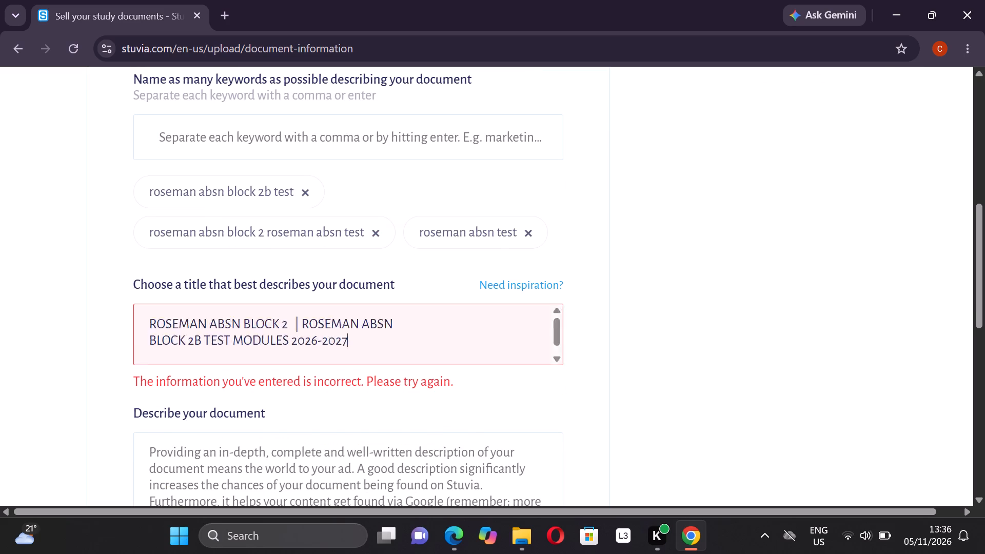
# Paste the copied heading "ROSEMAN ABSN BLOCK 2 | ROSEMAN ABSN BLOCK 2B TEST MODULES 2026-2027" as the document description.
pyautogui.scroll(-2, 287, 481)
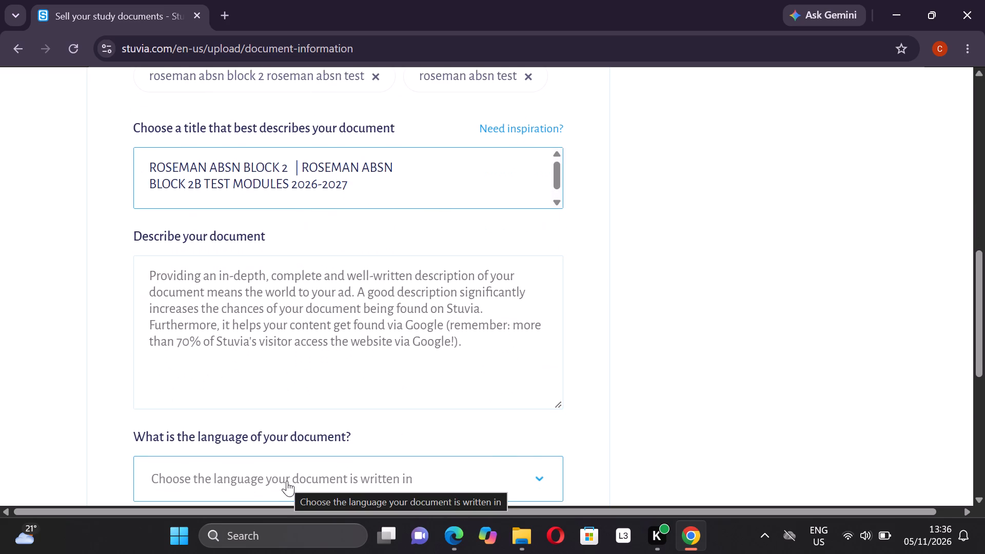
pyautogui.click(154, 276)
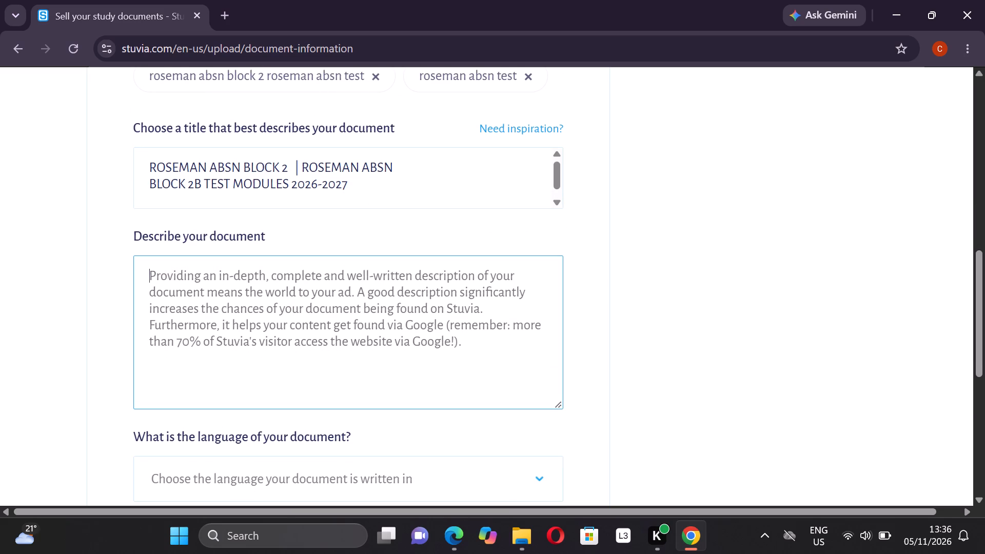
pyautogui.hotkey('ctrl', 'v')
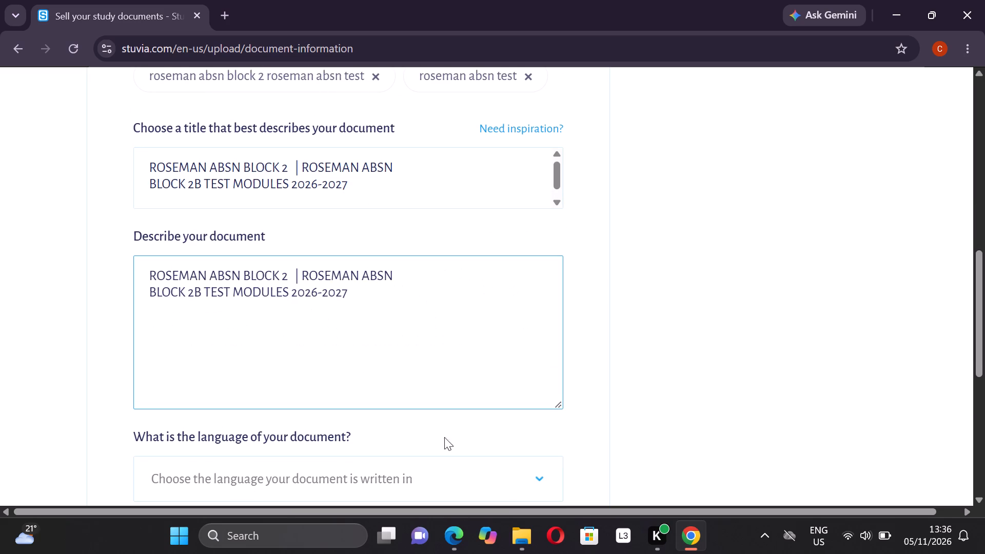
# Set the document language to English and save the document information to continue to pricing.
pyautogui.scroll(-2, 438, 457)
pyautogui.click(430, 270)
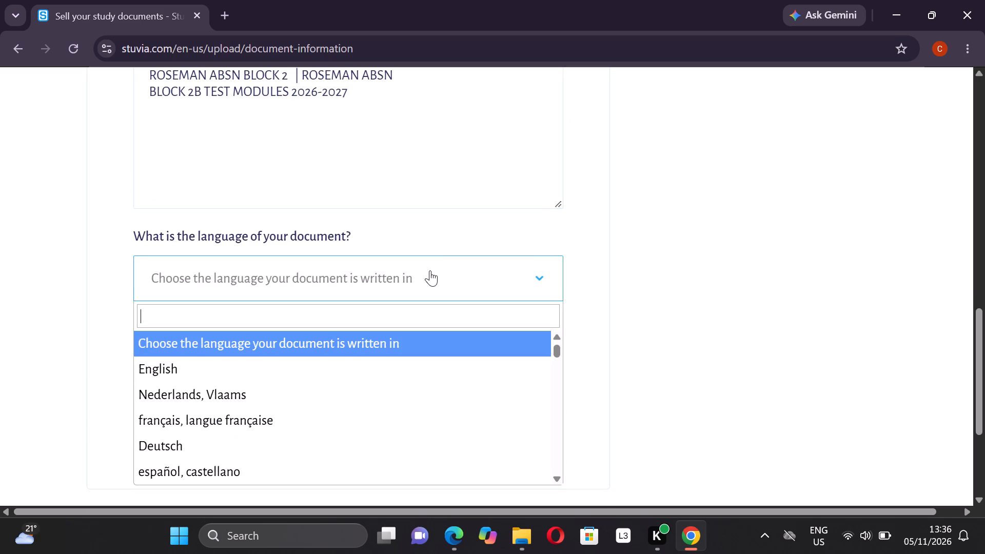
pyautogui.click(340, 372)
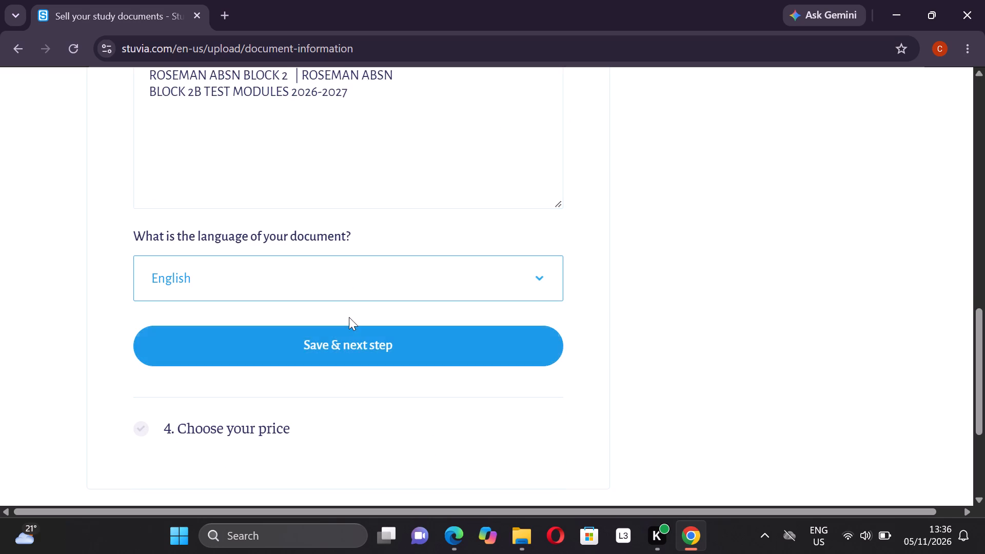
pyautogui.click(358, 348)
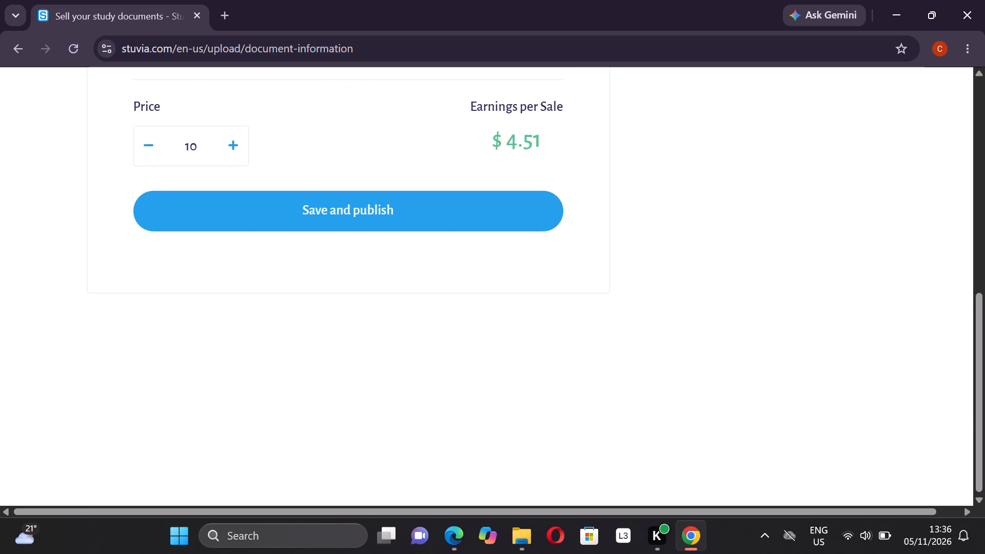
# Raise the document's price to 14.50 and publish it.
pyautogui.tripleClick(228, 147)
pyautogui.tripleClick(228, 147)
pyautogui.click(228, 147)
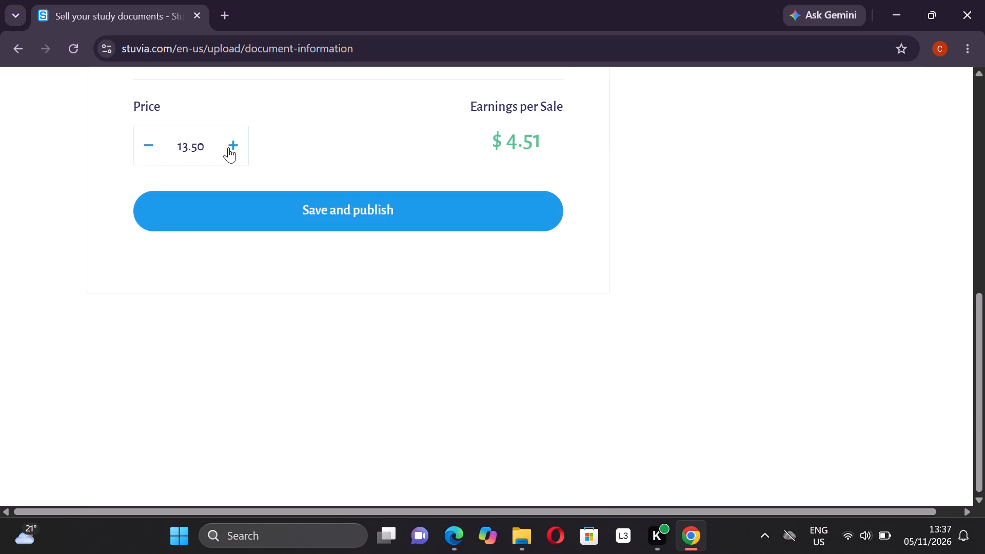
pyautogui.doubleClick(228, 147)
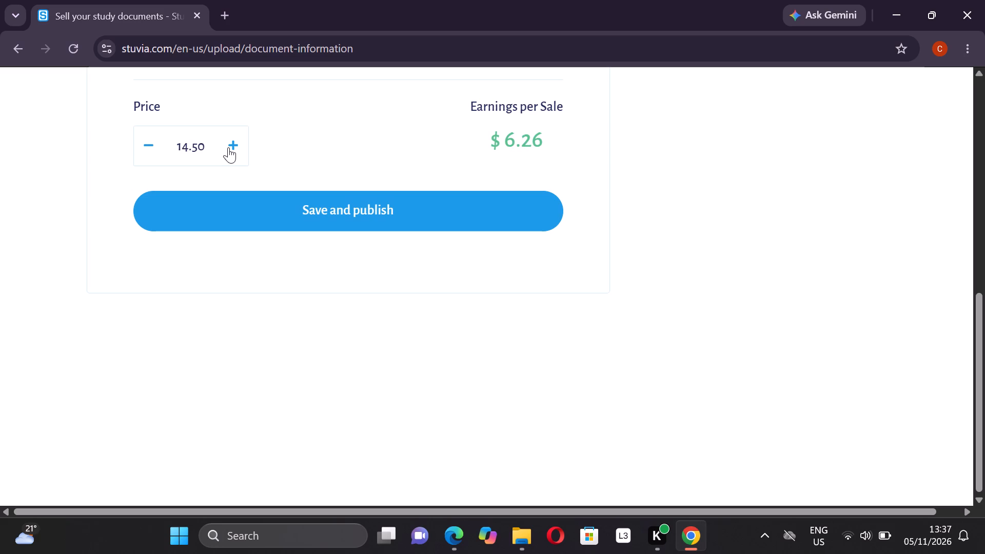
pyautogui.click(398, 200)
pyautogui.click(398, 200)
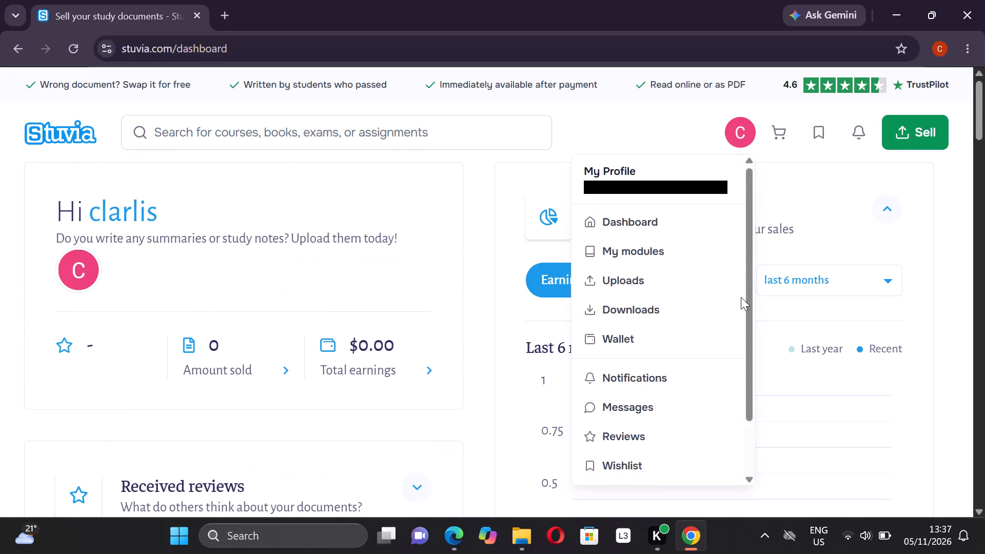
# Look over the seller dashboard's statistics and start uploading a new document for sale.
pyautogui.scroll(-3, 484, 401)
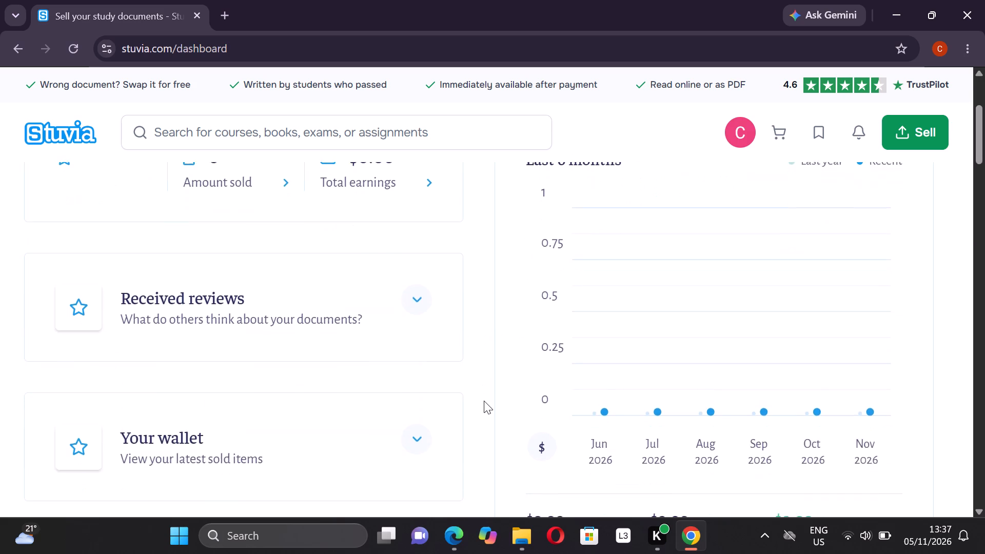
pyautogui.scroll(-5, 484, 401)
pyautogui.scroll(1, 484, 401)
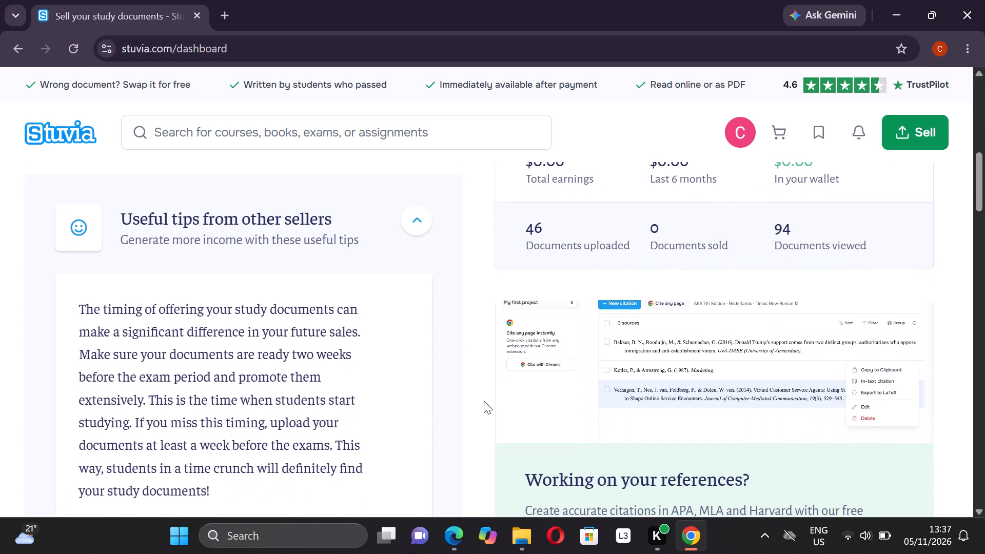
pyautogui.scroll(2, 484, 401)
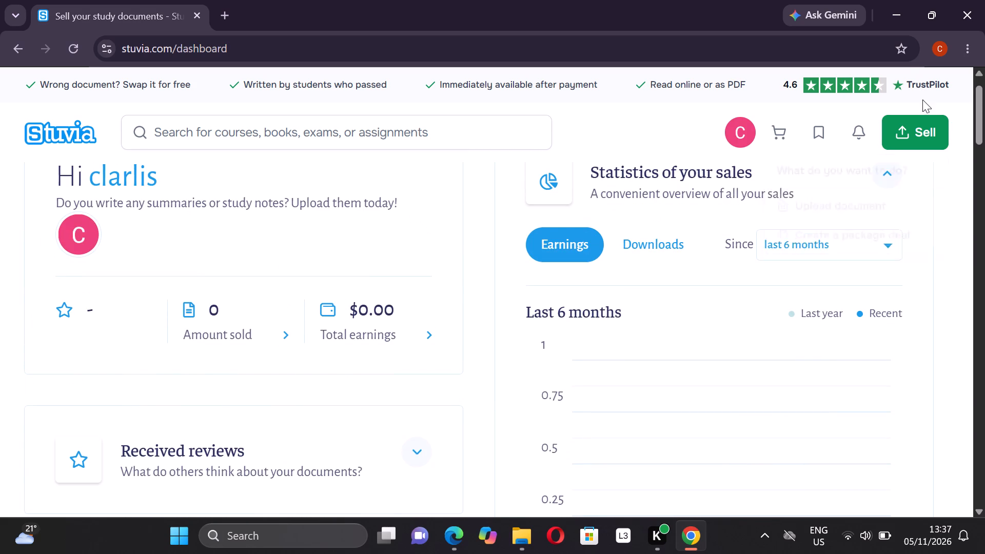
pyautogui.click(866, 207)
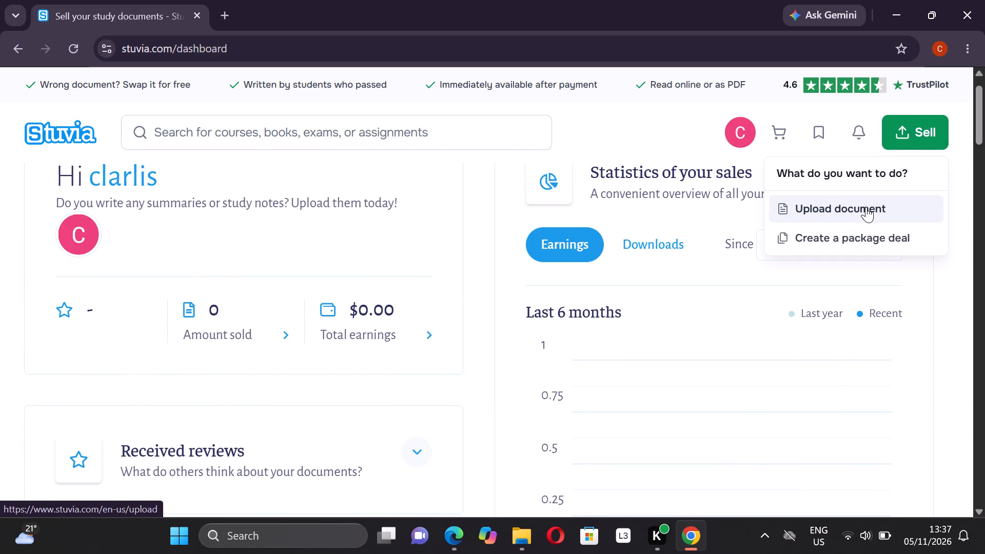
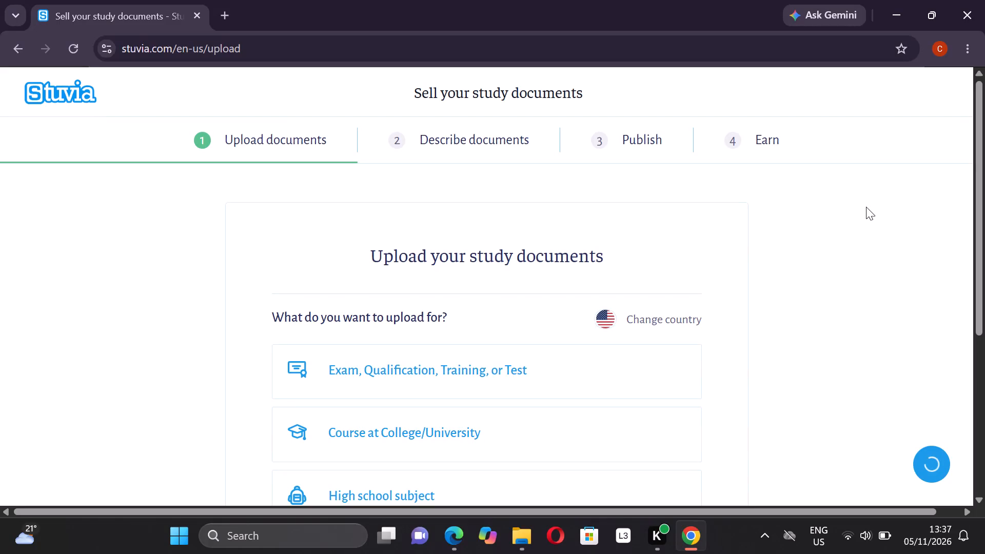
# Choose an exam, qualification, training or test as what the new upload is for.
pyautogui.click(491, 368)
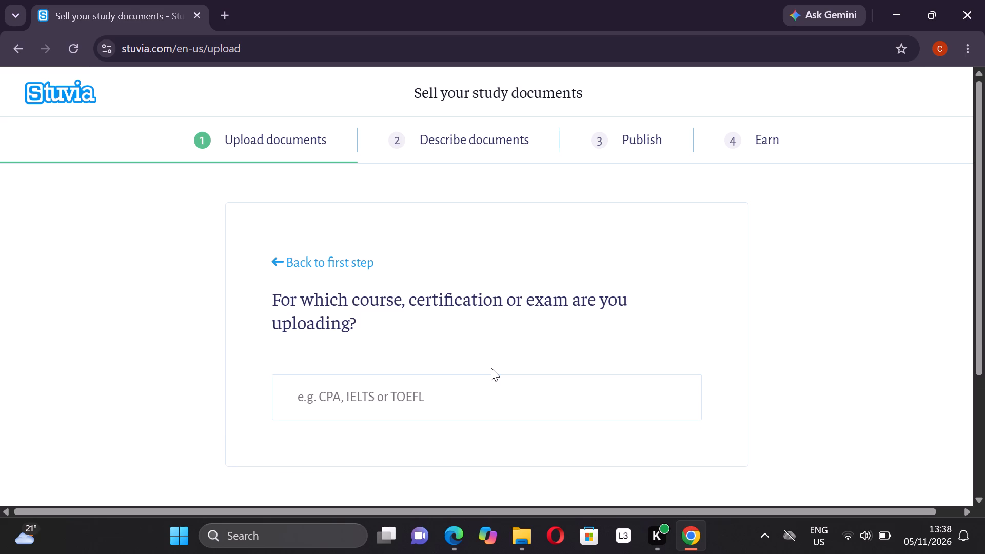
pyautogui.click(303, 389)
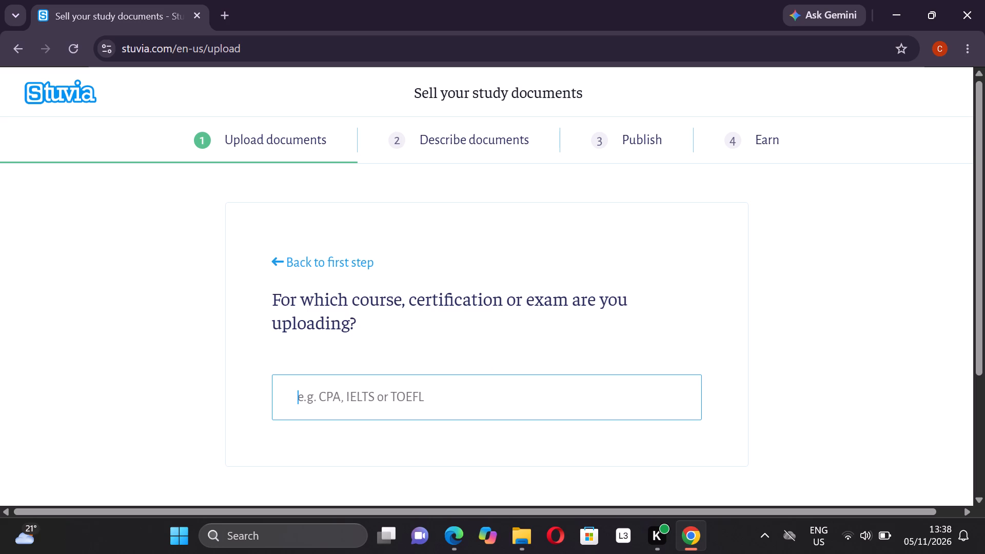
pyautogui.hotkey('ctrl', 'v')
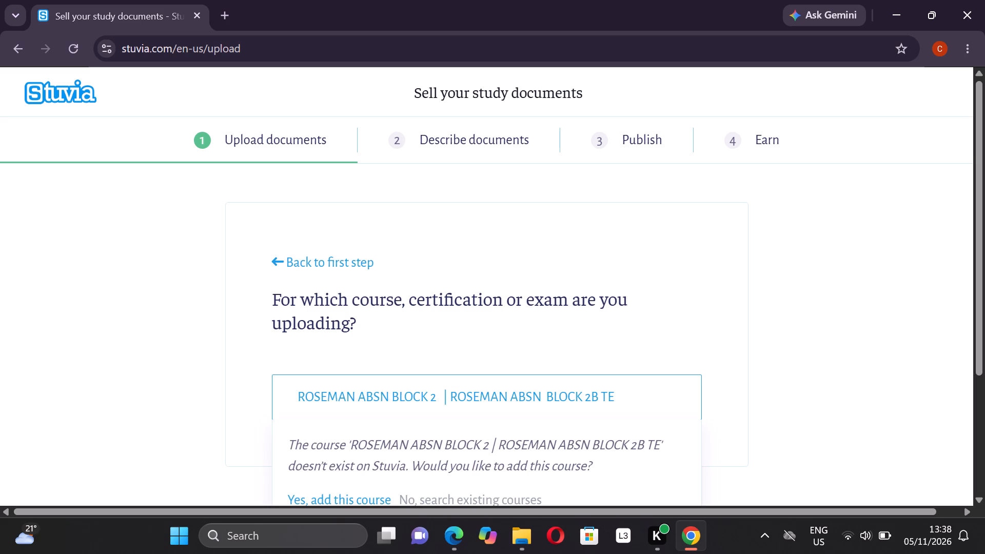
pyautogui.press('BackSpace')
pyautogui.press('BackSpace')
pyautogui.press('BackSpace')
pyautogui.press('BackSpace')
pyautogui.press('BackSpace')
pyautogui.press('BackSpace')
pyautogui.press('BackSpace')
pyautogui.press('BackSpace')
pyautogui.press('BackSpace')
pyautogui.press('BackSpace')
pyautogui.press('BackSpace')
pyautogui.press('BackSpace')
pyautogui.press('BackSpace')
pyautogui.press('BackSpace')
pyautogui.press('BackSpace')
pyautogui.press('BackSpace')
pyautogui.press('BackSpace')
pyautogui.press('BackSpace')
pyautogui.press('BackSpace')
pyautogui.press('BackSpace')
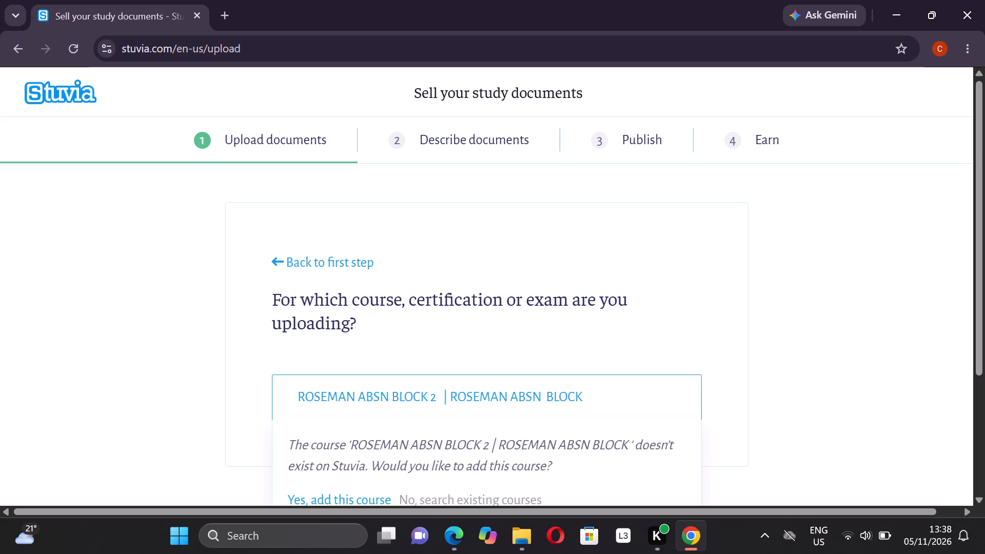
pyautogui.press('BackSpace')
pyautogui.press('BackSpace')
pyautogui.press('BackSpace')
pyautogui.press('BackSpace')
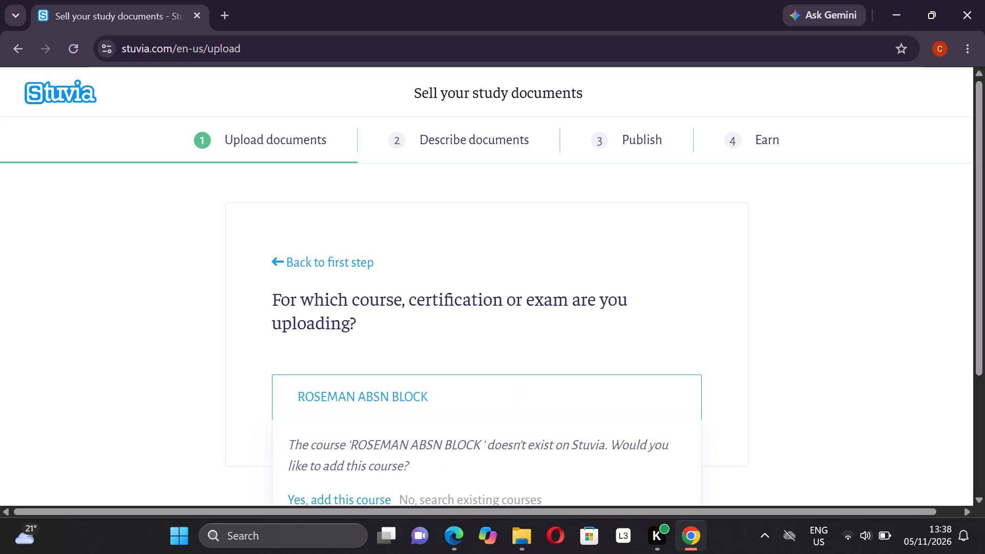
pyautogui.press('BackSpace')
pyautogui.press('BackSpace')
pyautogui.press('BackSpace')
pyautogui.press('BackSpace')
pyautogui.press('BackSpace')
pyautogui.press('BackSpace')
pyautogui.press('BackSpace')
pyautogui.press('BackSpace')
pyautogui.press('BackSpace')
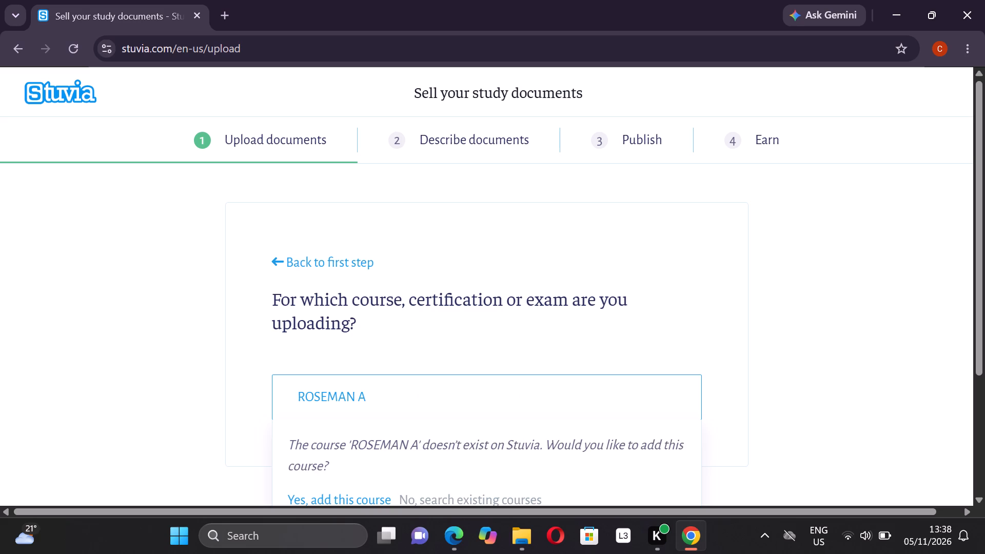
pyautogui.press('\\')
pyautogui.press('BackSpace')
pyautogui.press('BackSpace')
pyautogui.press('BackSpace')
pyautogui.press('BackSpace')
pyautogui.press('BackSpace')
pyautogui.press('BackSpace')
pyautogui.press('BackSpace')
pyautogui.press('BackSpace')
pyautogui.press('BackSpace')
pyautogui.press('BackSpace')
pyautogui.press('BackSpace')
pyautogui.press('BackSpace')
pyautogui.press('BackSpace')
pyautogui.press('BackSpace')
# Paste the copied heading as the course name, shorten it to ROSEMAN ABSN and add it as the course.
pyautogui.hotkey('ctrl', 'v')
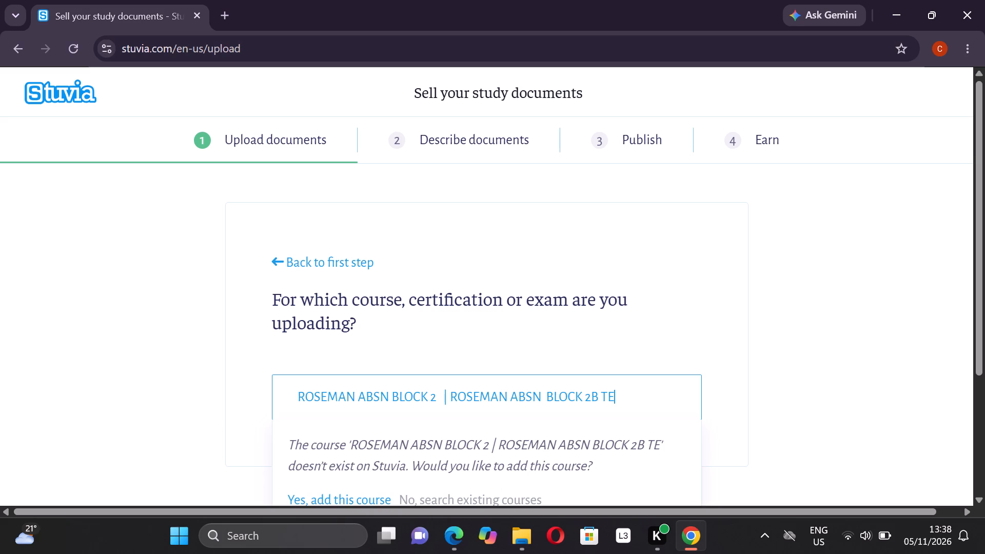
pyautogui.press('BackSpace')
pyautogui.press('BackSpace')
pyautogui.press('BackSpace')
pyautogui.press('BackSpace')
pyautogui.press('BackSpace')
pyautogui.press('BackSpace')
pyautogui.press('BackSpace')
pyautogui.press('BackSpace')
pyautogui.press('BackSpace')
pyautogui.press('BackSpace')
pyautogui.press('BackSpace')
pyautogui.press('BackSpace')
pyautogui.press('BackSpace')
pyautogui.press('BackSpace')
pyautogui.press('BackSpace')
pyautogui.press('BackSpace')
pyautogui.press('BackSpace')
pyautogui.press('BackSpace')
pyautogui.press('BackSpace')
pyautogui.press('BackSpace')
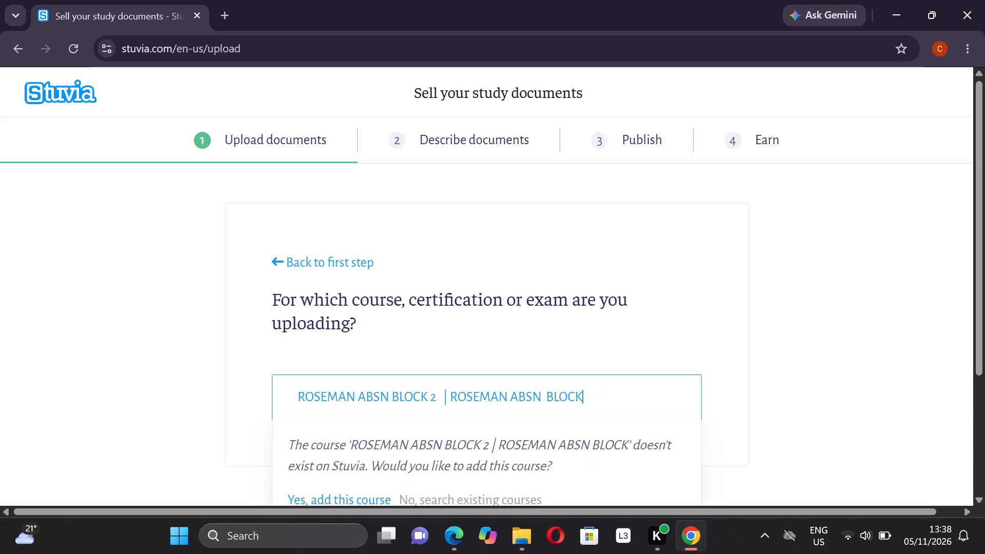
pyautogui.press('BackSpace')
pyautogui.press('BackSpace')
pyautogui.press('BackSpace')
pyautogui.press('BackSpace')
pyautogui.press('BackSpace')
pyautogui.press('BackSpace')
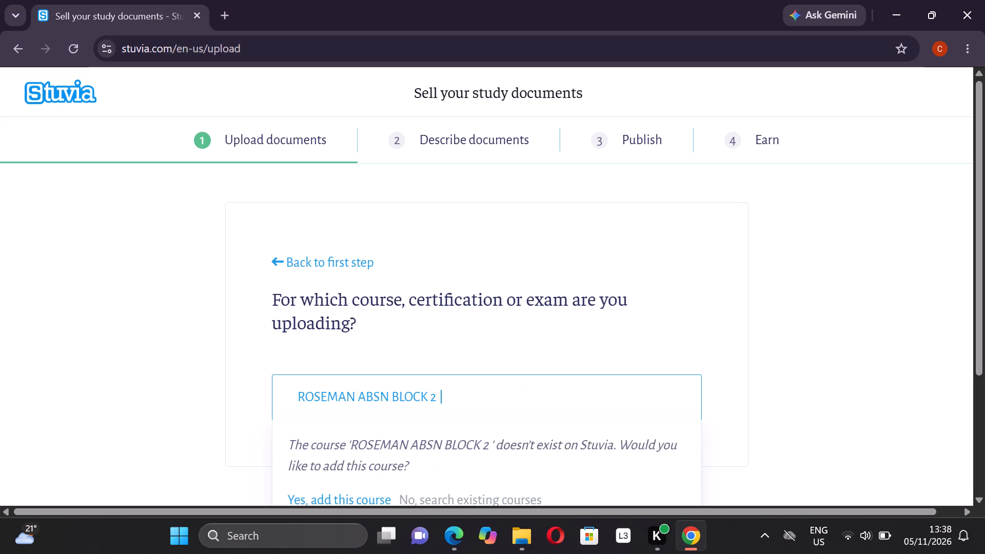
pyautogui.press('BackSpace')
pyautogui.press('BackSpace')
pyautogui.press('BackSpace')
pyautogui.press('BackSpace')
pyautogui.press('BackSpace')
pyautogui.press('BackSpace')
pyautogui.press('BackSpace')
pyautogui.press('BackSpace')
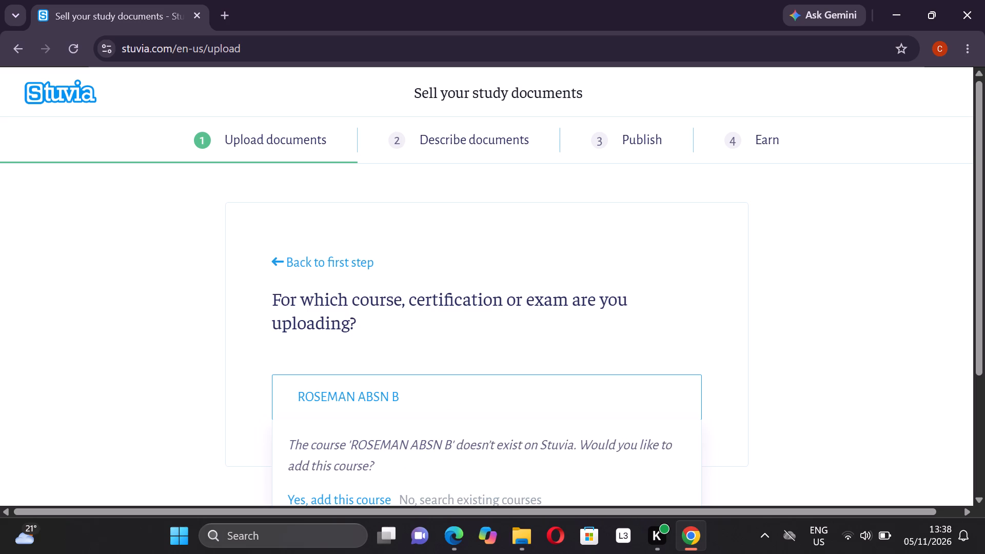
pyautogui.press('BackSpace')
pyautogui.press('Return')
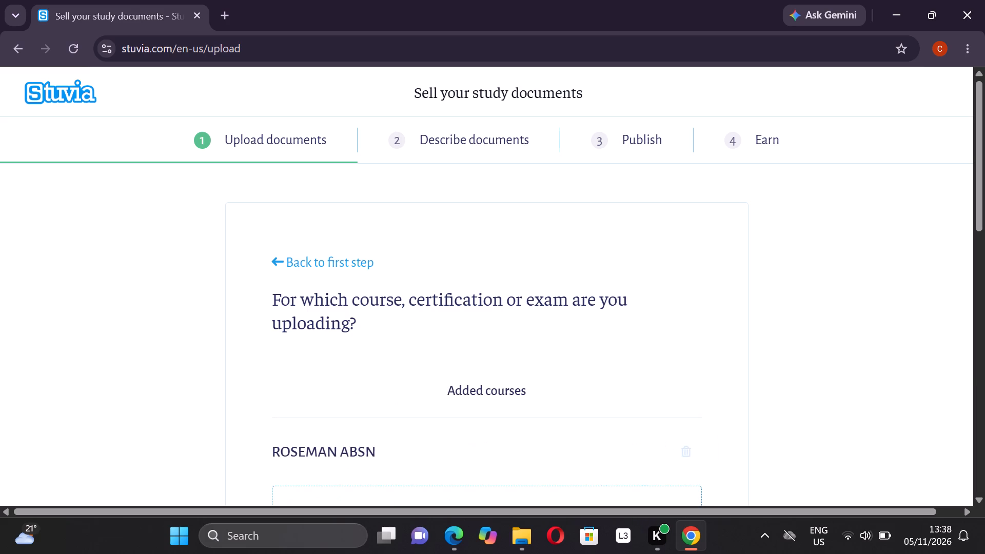
# Select the file ROSEMAN ABSN BLOCK 2 from the BNN002 folder for the ROSEMAN ABSN course.
pyautogui.scroll(-4, 635, 439)
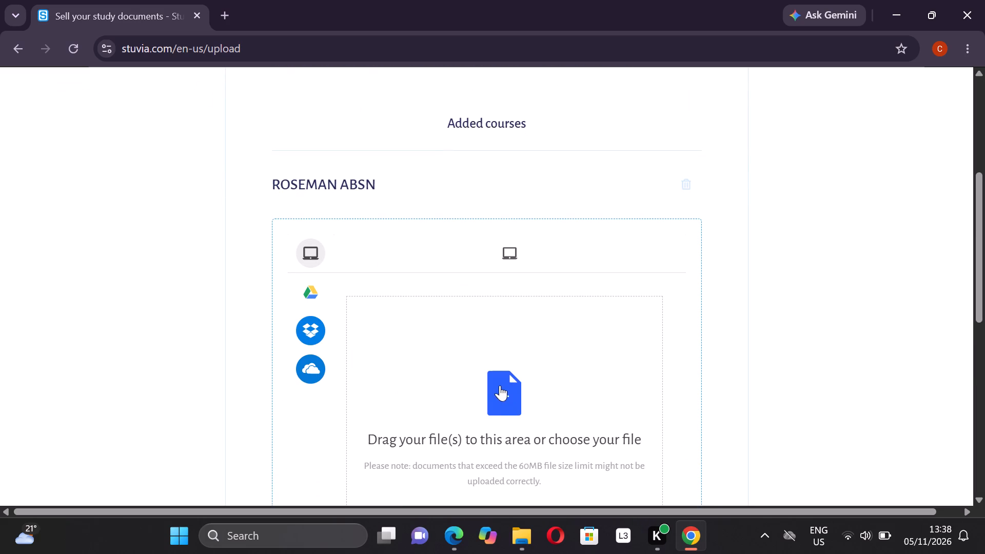
pyautogui.click(500, 385)
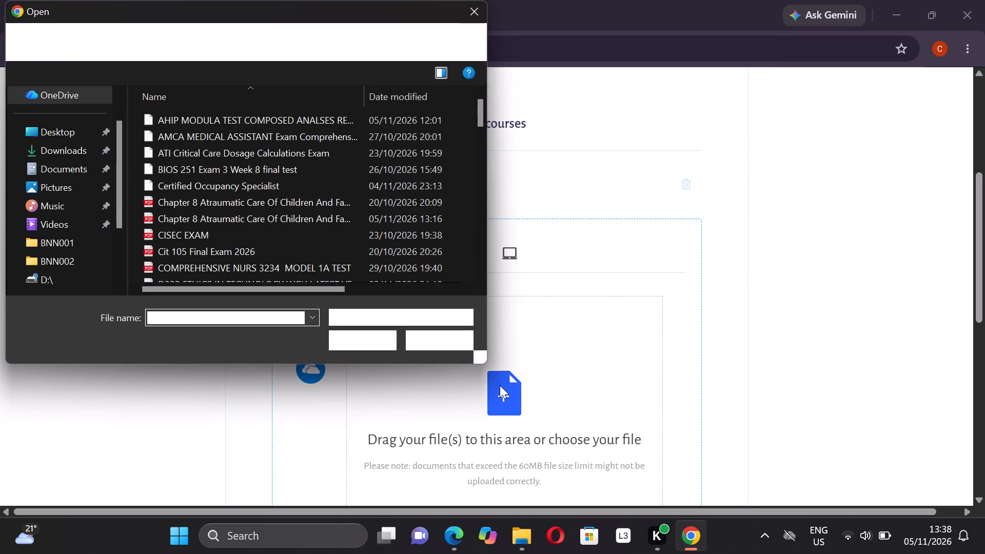
pyautogui.click(88, 257)
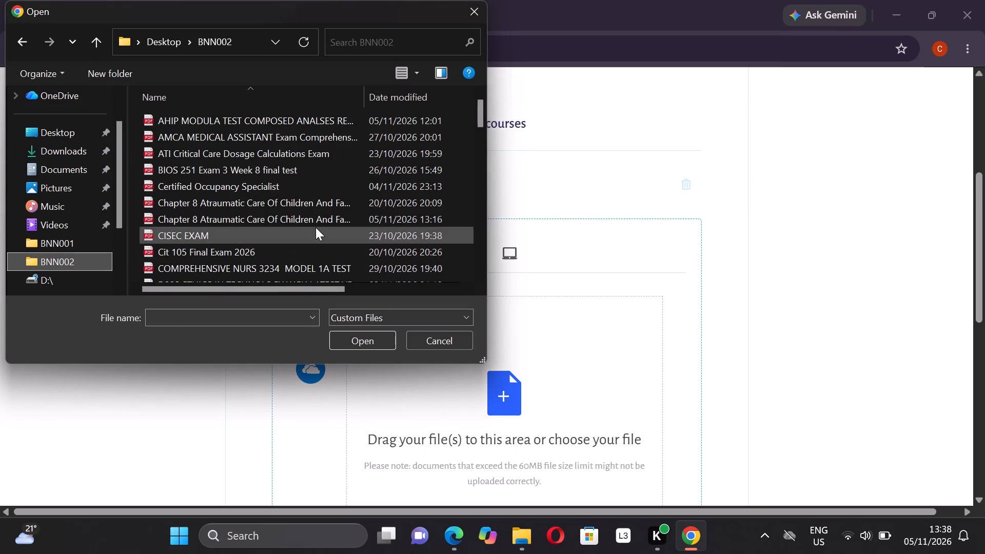
pyautogui.scroll(-3, 316, 227)
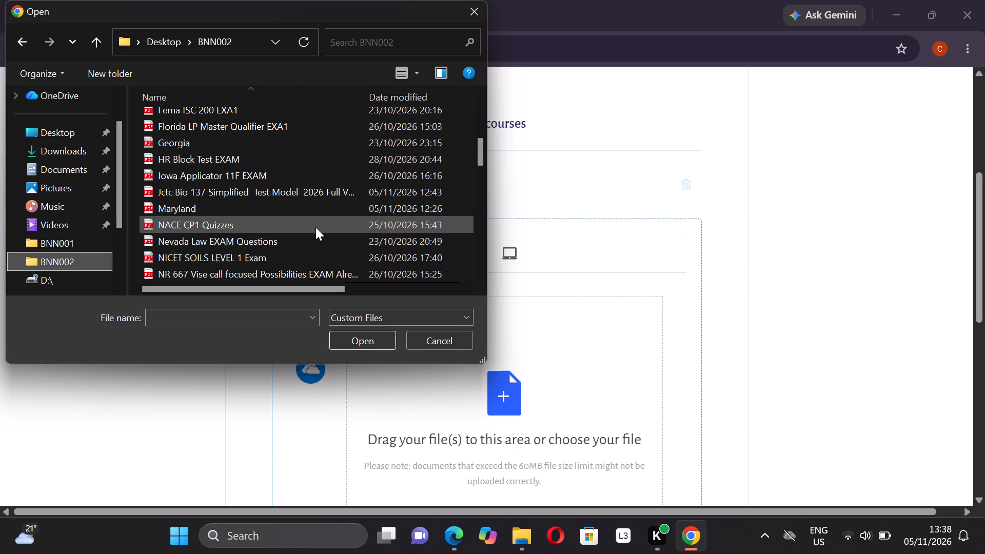
pyautogui.scroll(-3, 316, 227)
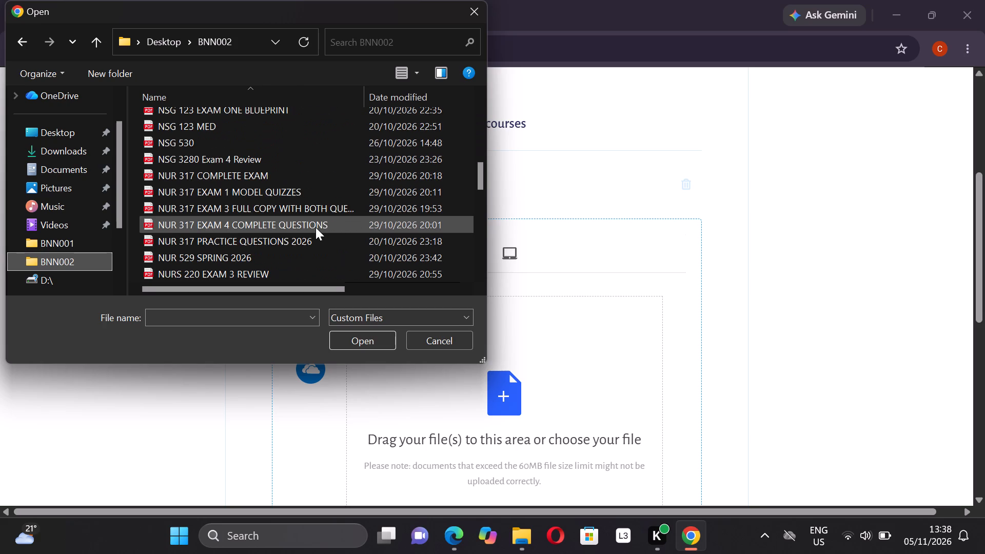
pyautogui.scroll(-4, 316, 227)
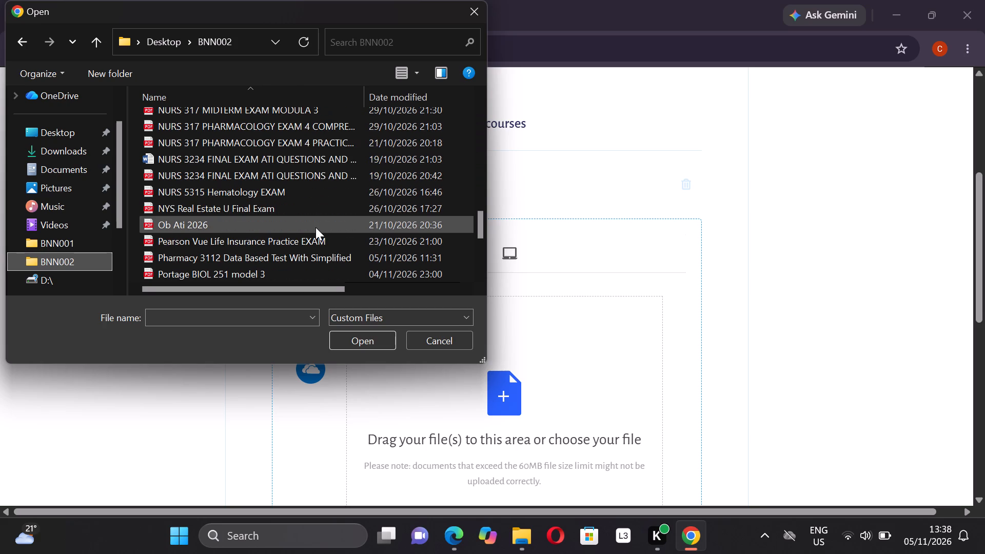
pyautogui.scroll(-1, 316, 227)
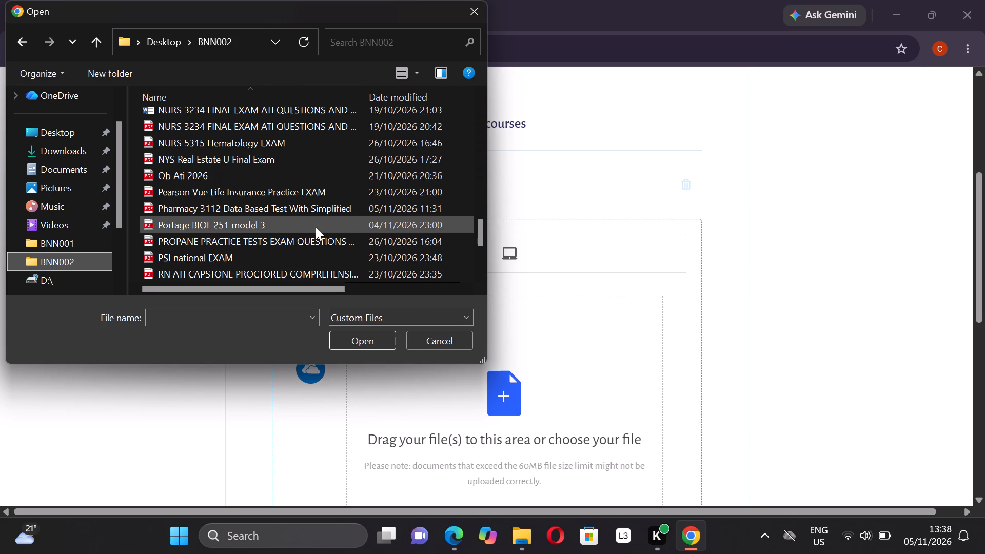
pyautogui.scroll(-2, 316, 227)
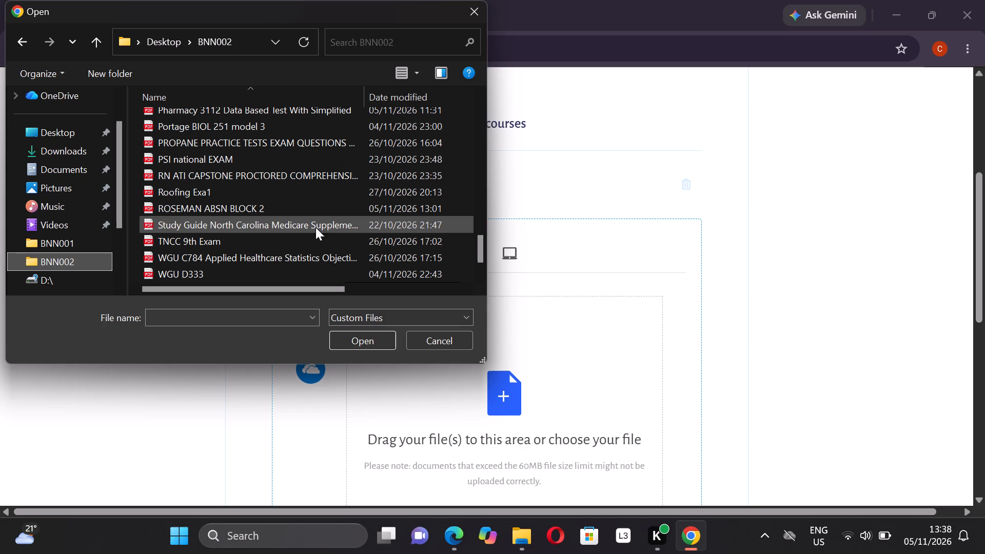
pyautogui.doubleClick(280, 211)
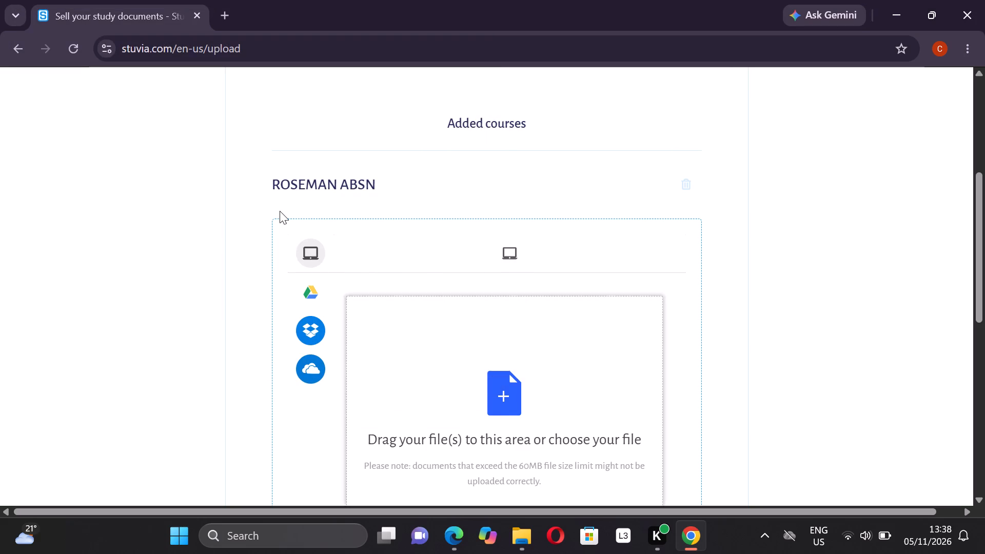
# Upload the selected PDF and continue to describing the document.
pyautogui.scroll(-2, 458, 361)
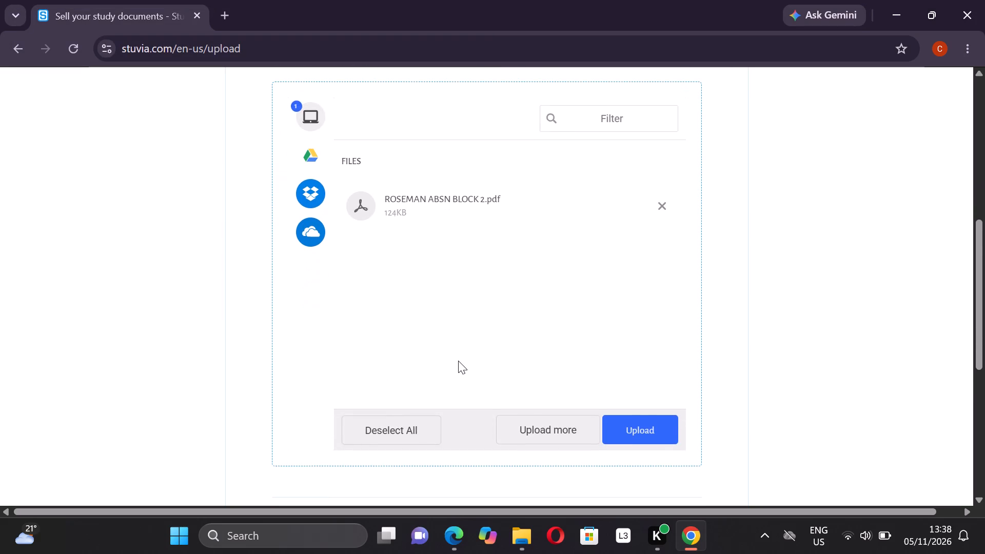
pyautogui.scroll(-1, 458, 361)
pyautogui.click(629, 344)
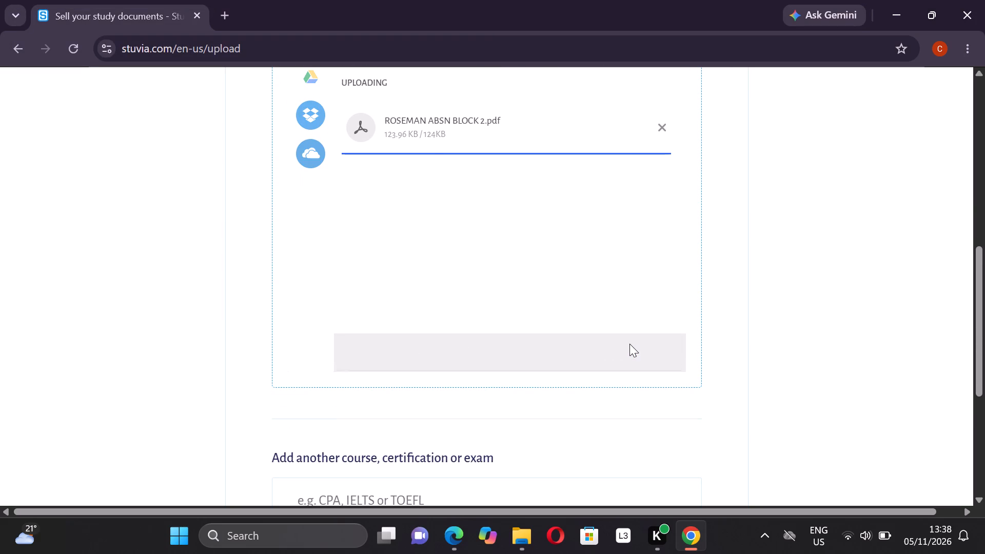
pyautogui.scroll(-2, 596, 430)
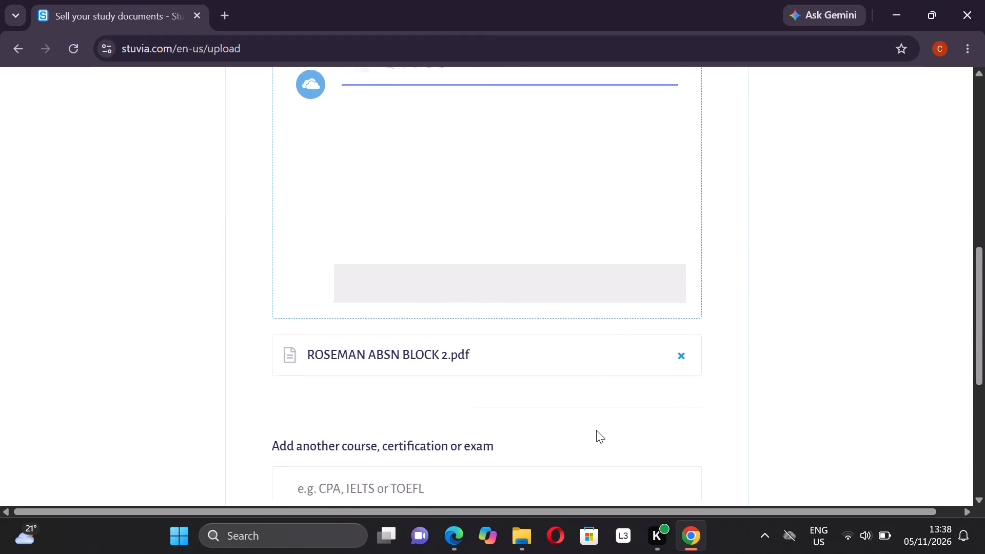
pyautogui.scroll(-2, 596, 430)
pyautogui.click(503, 306)
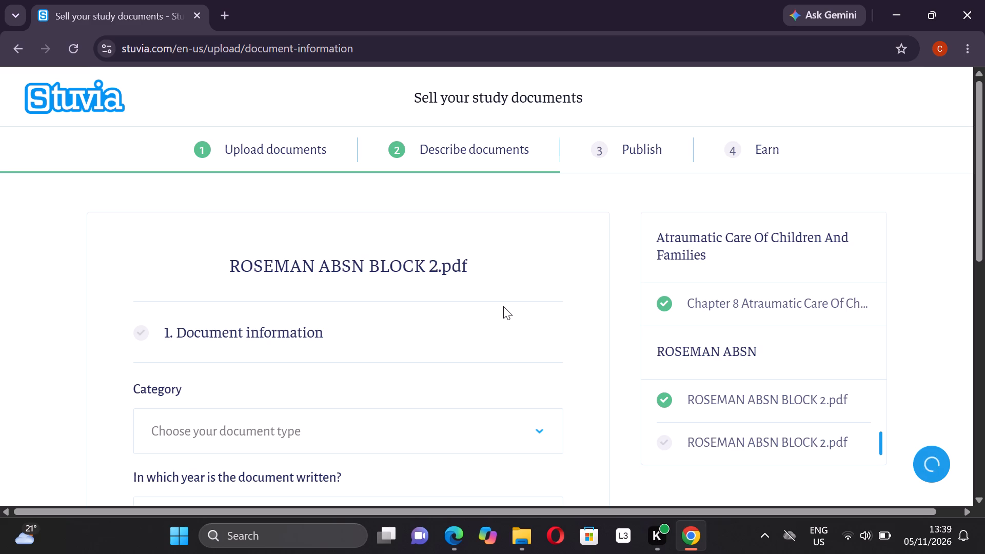
# Set the document information to Exam (elaborations), Questions & answers, grade A+ and no linked book, and save it.
pyautogui.click(435, 441)
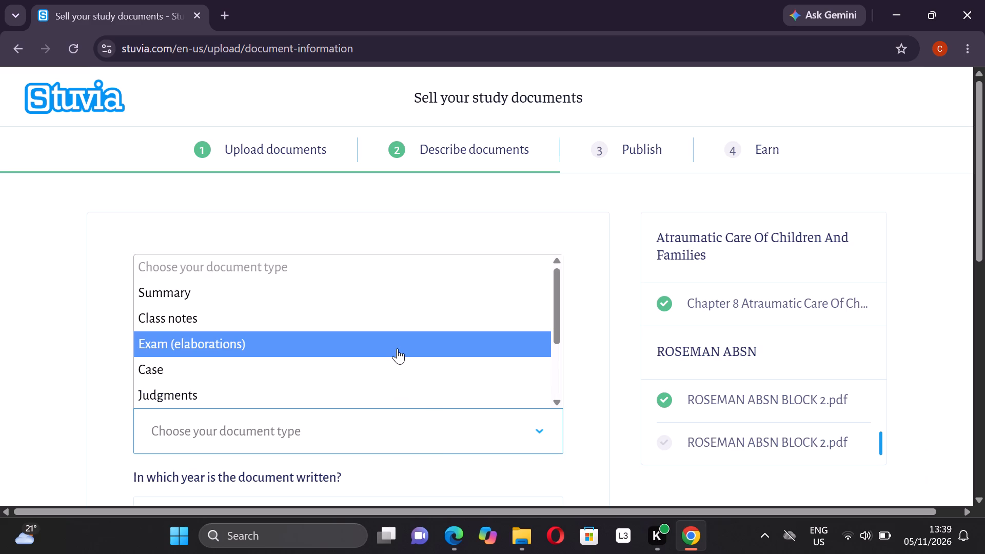
pyautogui.click(397, 348)
pyautogui.scroll(-2, 366, 443)
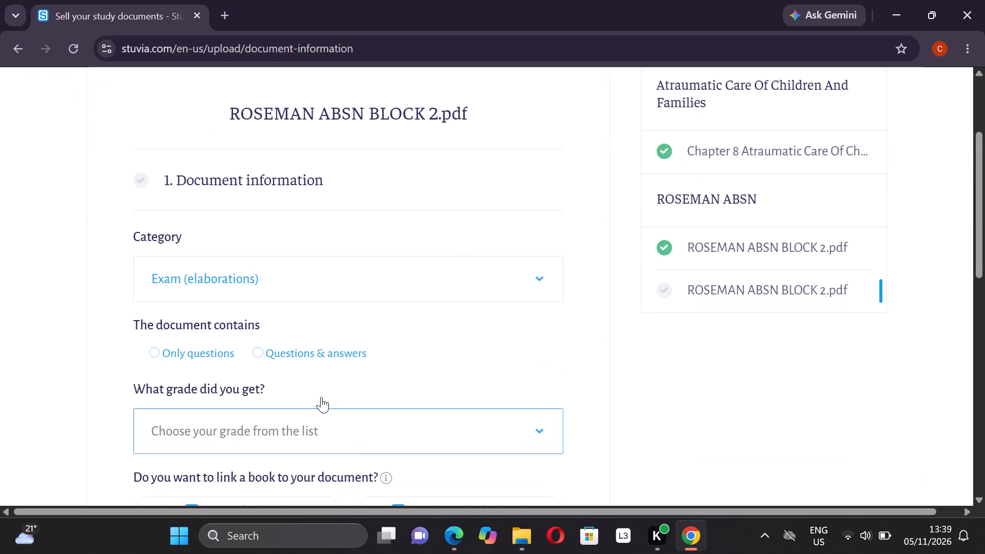
pyautogui.click(253, 345)
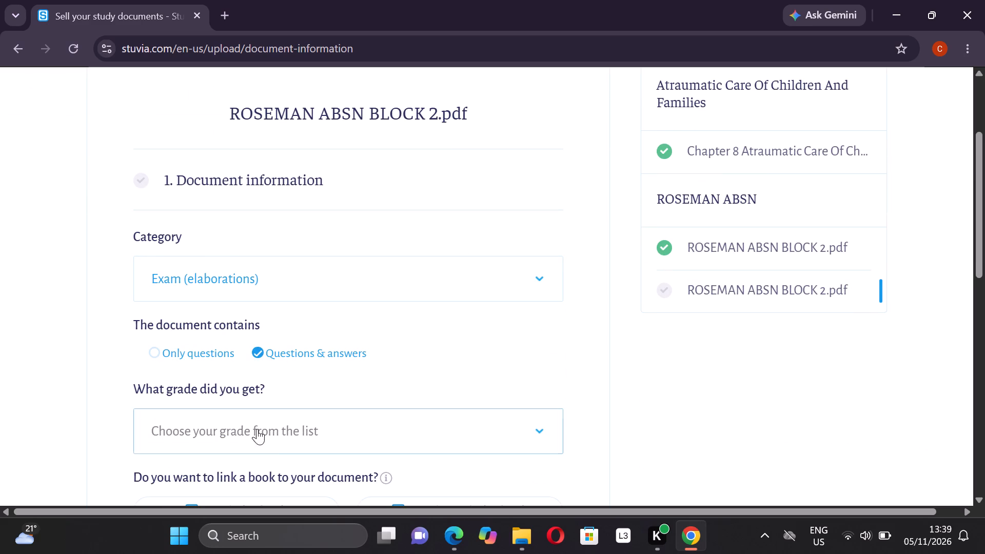
pyautogui.click(288, 441)
pyautogui.click(313, 285)
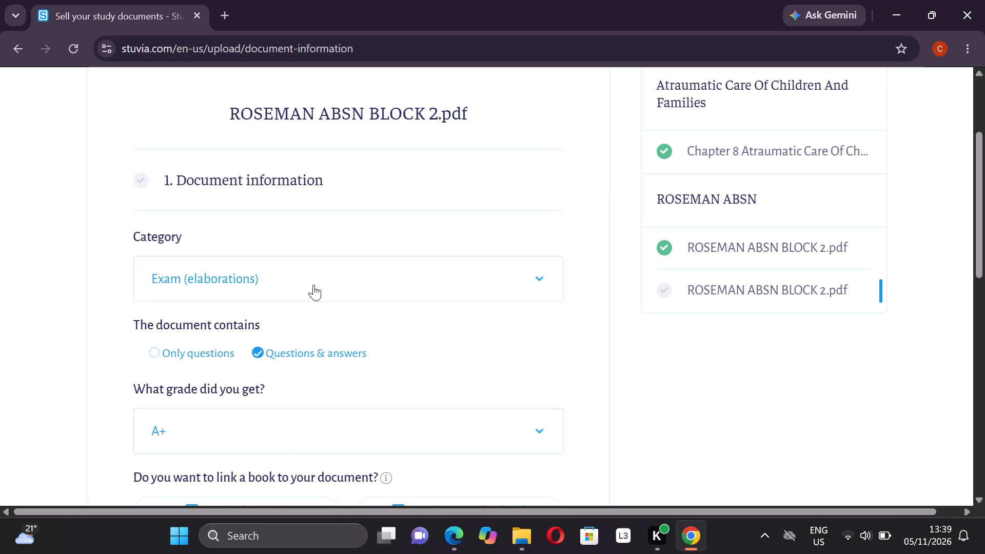
pyautogui.scroll(-2, 311, 463)
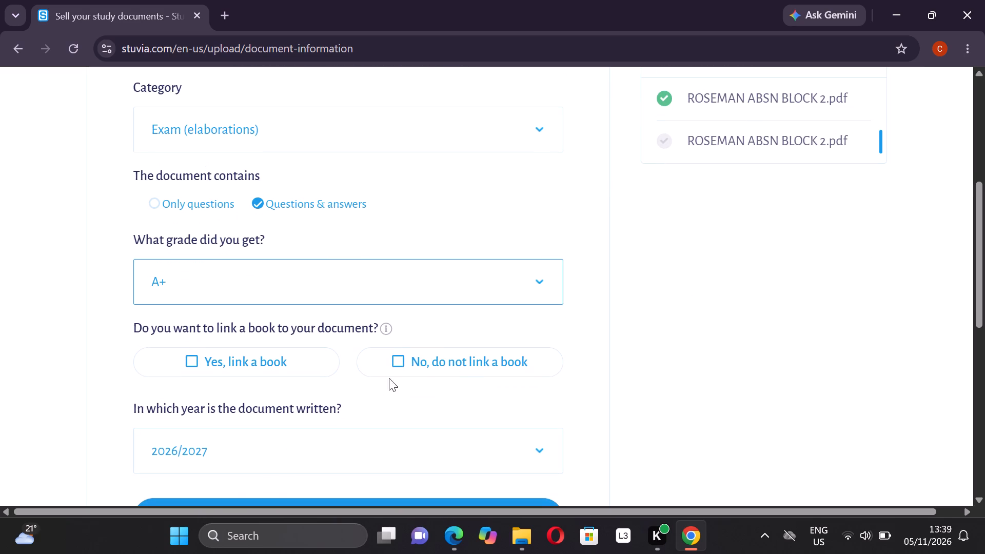
pyautogui.click(401, 365)
pyautogui.scroll(-1, 308, 431)
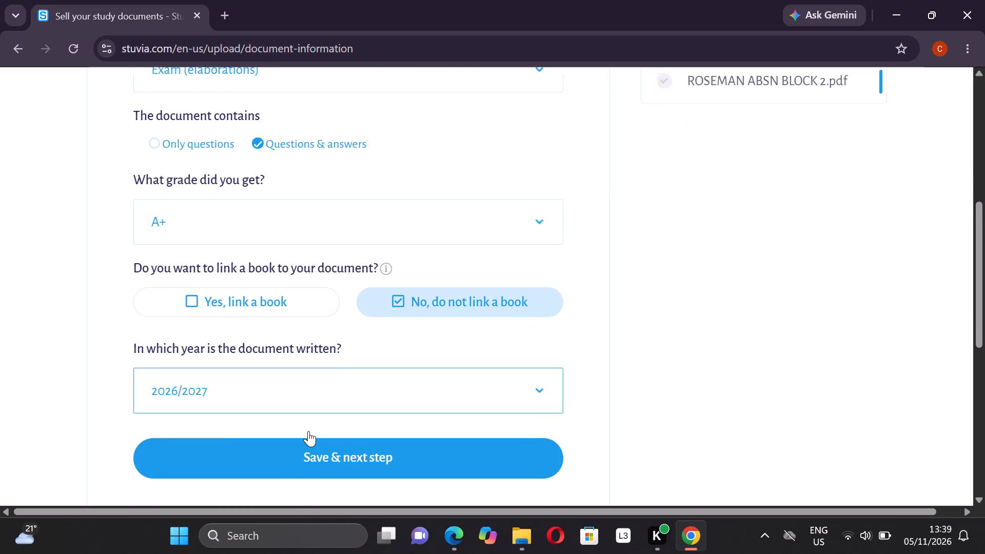
pyautogui.scroll(-1, 308, 431)
pyautogui.click(320, 426)
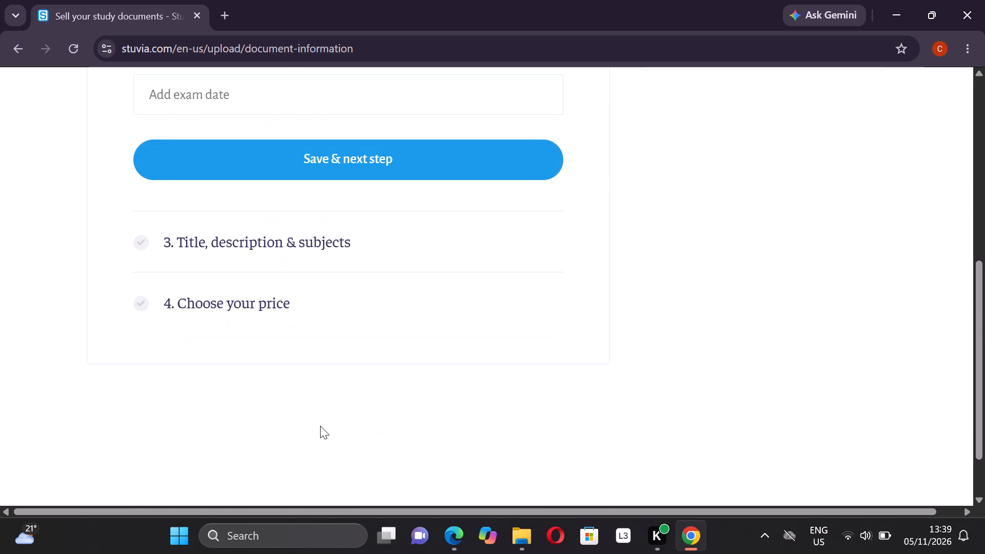
# Leave the exam date empty and continue to the title, description and subjects section.
pyautogui.click(331, 159)
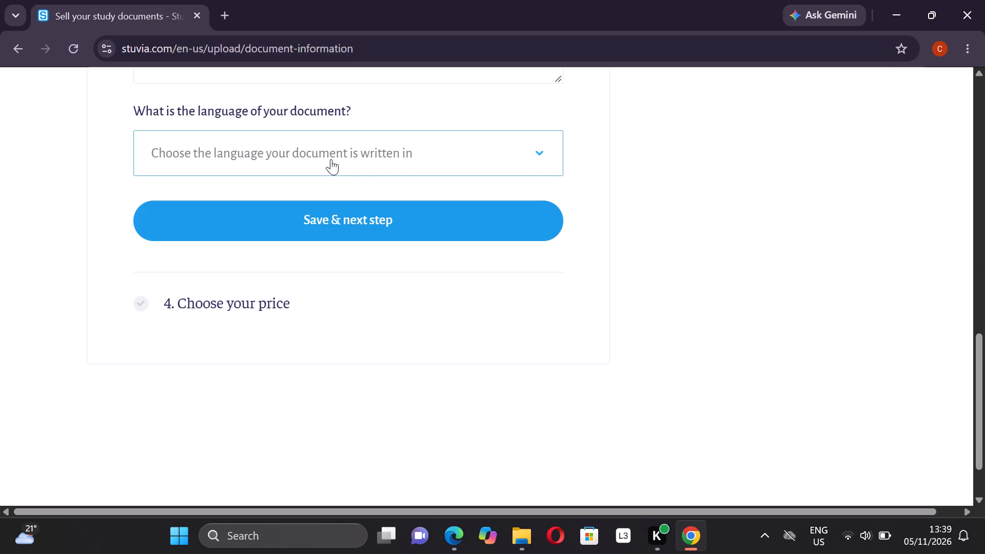
# Add the keyword "roseman absn block 2 roseman absn block 2b" to the document.
pyautogui.scroll(6, 300, 209)
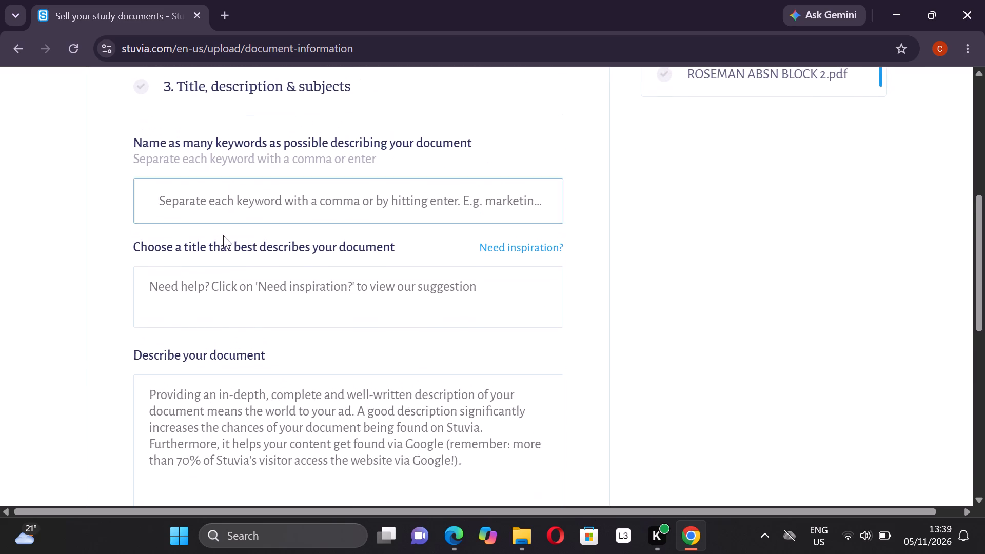
pyautogui.click(164, 195)
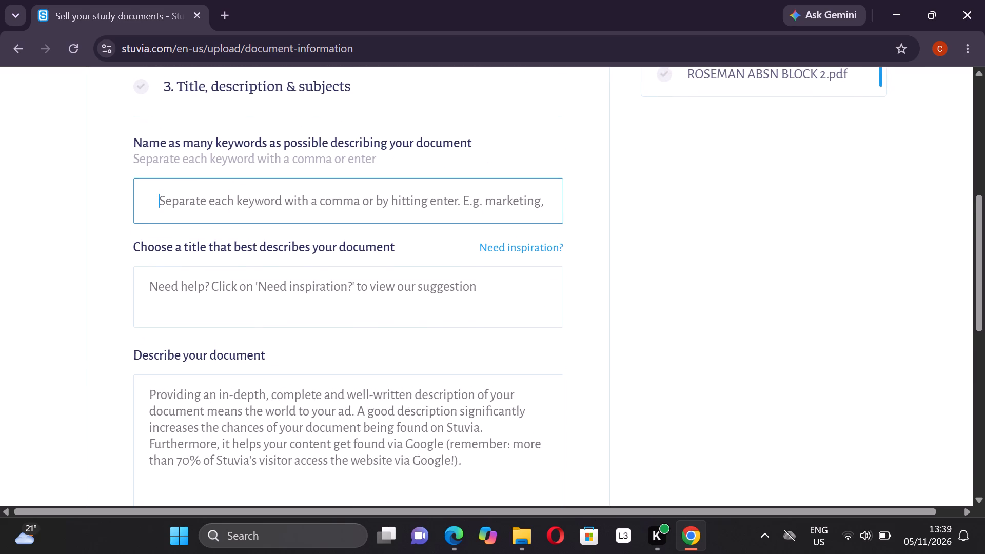
pyautogui.hotkey('ctrl', 'v')
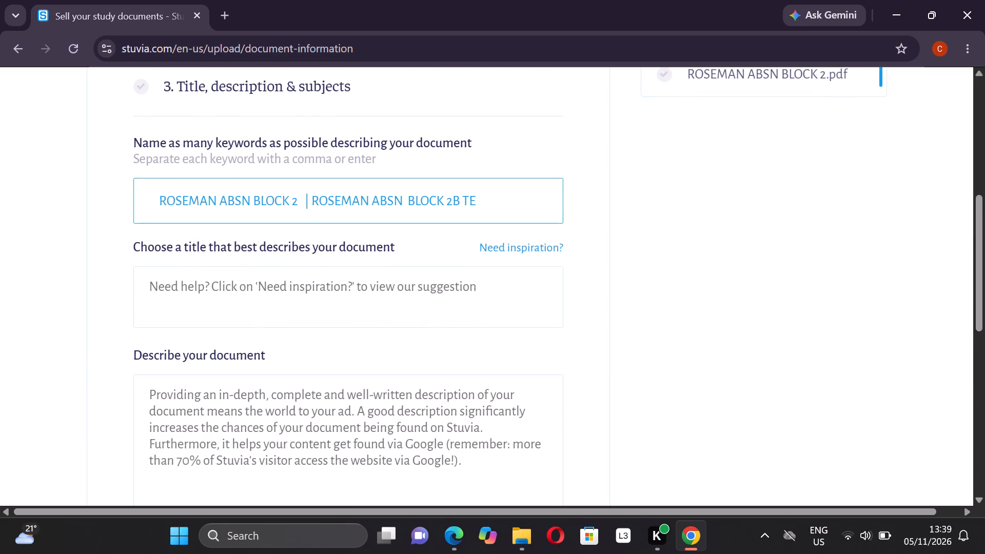
pyautogui.press('BackSpace')
pyautogui.press('BackSpace')
pyautogui.press('Return')
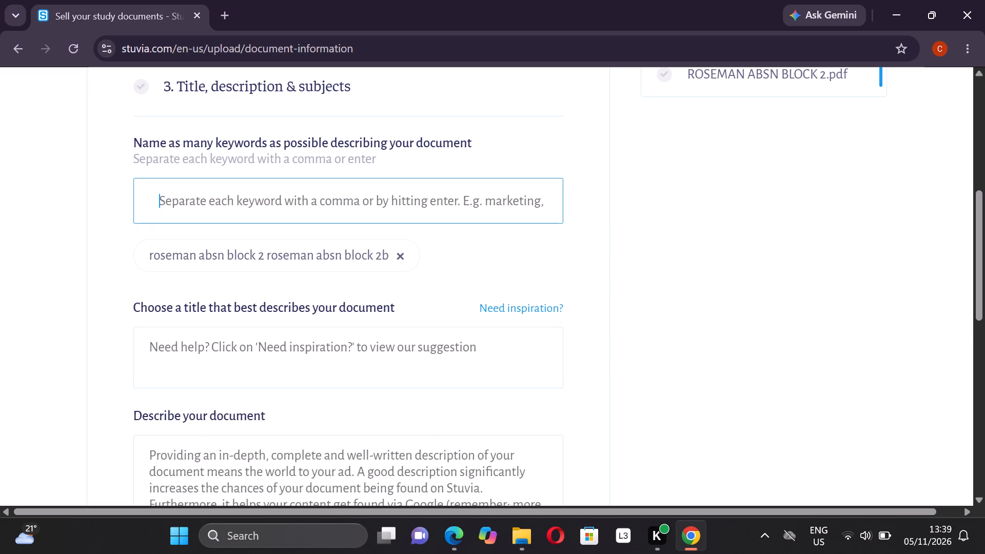
# Add the keyword "roseman absn block 2b test" to the document.
pyautogui.hotkey('ctrl', 'v')
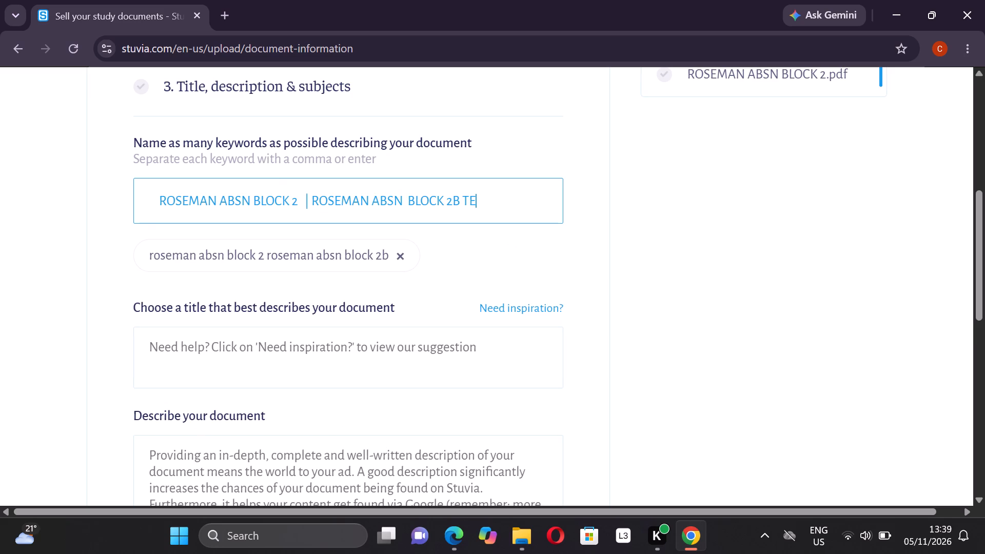
pyautogui.click(308, 199)
pyautogui.press('BackSpace')
pyautogui.press('BackSpace')
pyautogui.press('BackSpace')
pyautogui.press('BackSpace')
pyautogui.press('BackSpace')
pyautogui.press('BackSpace')
pyautogui.press('BackSpace')
pyautogui.press('BackSpace')
pyautogui.press('BackSpace')
pyautogui.press('BackSpace')
pyautogui.press('BackSpace')
pyautogui.press('BackSpace')
pyautogui.press('BackSpace')
pyautogui.press('BackSpace')
pyautogui.press('BackSpace')
pyautogui.press('BackSpace')
pyautogui.press('BackSpace')
pyautogui.press('BackSpace')
pyautogui.press('BackSpace')
pyautogui.press('BackSpace')
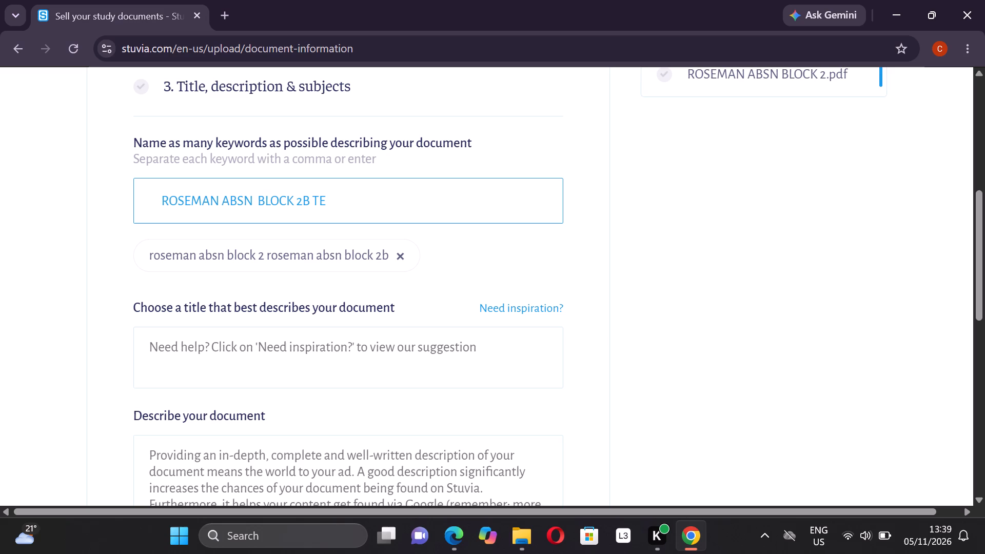
pyautogui.click(337, 202)
pyautogui.write('ST')
pyautogui.press('BackSpace')
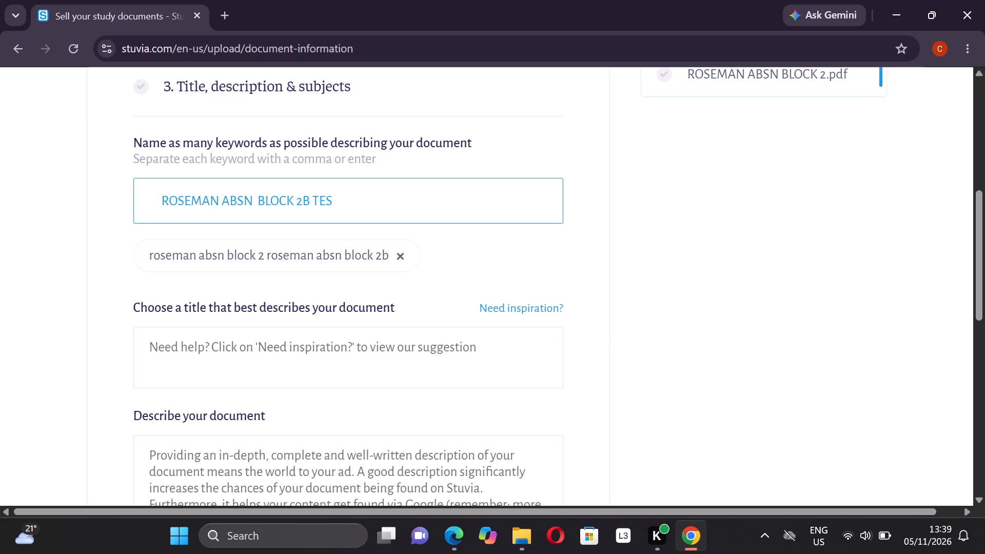
pyautogui.press('t')
pyautogui.press('Return')
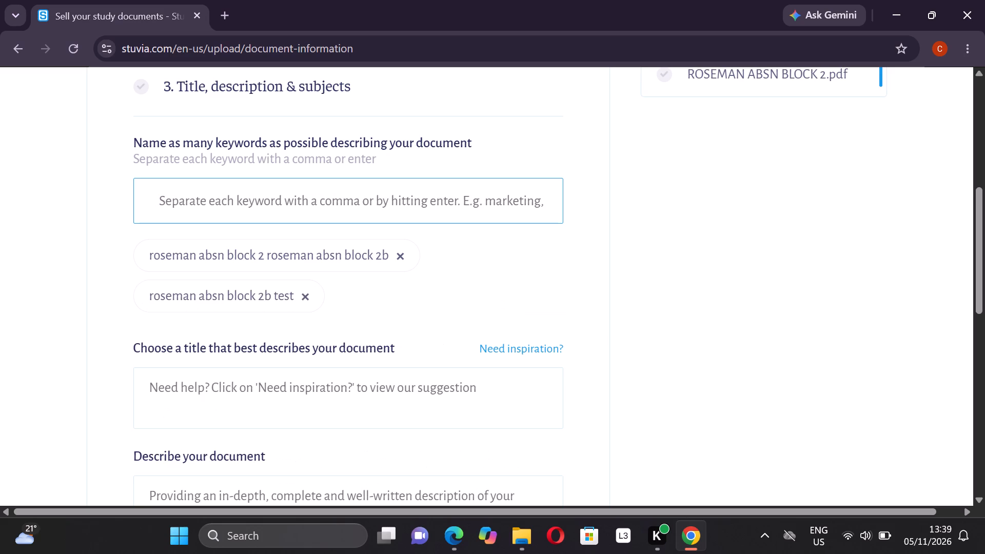
# Add the shorter keyword "roseman absn" to the document.
pyautogui.hotkey('ctrl', 'v')
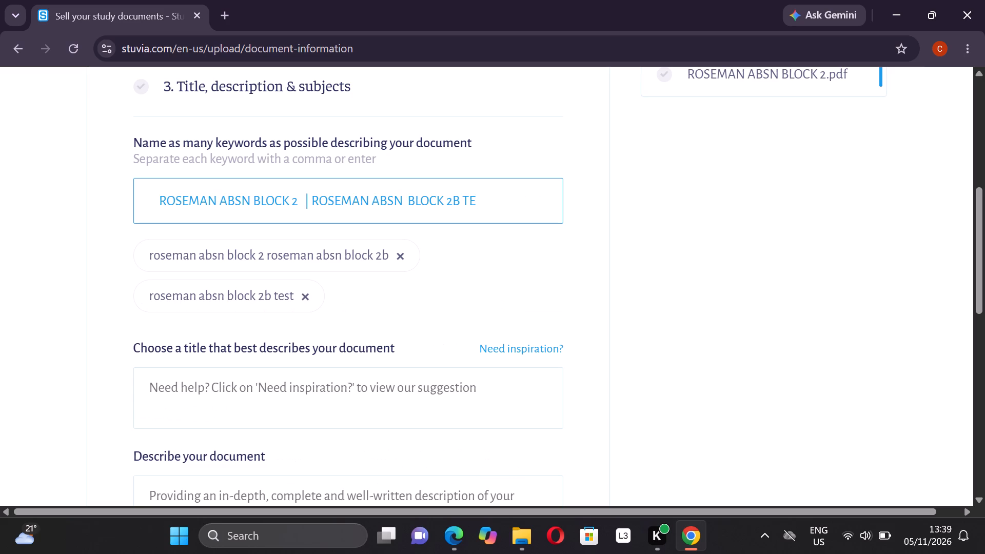
pyautogui.press('BackSpace')
pyautogui.press('BackSpace')
pyautogui.press('BackSpace')
pyautogui.press('BackSpace')
pyautogui.press('BackSpace')
pyautogui.press('BackSpace')
pyautogui.press('BackSpace')
pyautogui.press('BackSpace')
pyautogui.press('BackSpace')
pyautogui.press('BackSpace')
pyautogui.press('BackSpace')
pyautogui.press('BackSpace')
pyautogui.press('BackSpace')
pyautogui.press('BackSpace')
pyautogui.press('BackSpace')
pyautogui.press('BackSpace')
pyautogui.press('BackSpace')
pyautogui.press('BackSpace')
pyautogui.press('BackSpace')
pyautogui.press('BackSpace')
pyautogui.press('BackSpace')
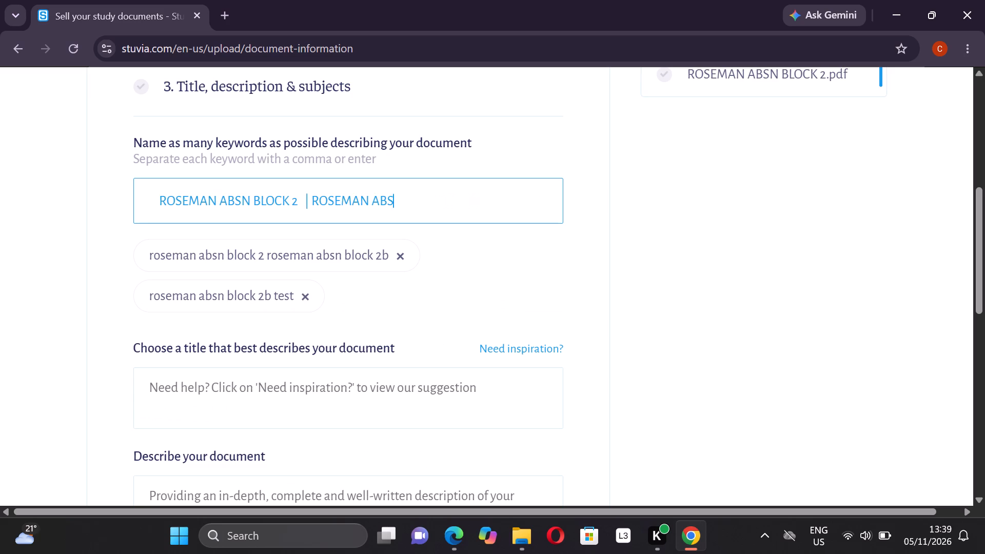
pyautogui.press('BackSpace')
pyautogui.press('BackSpace')
pyautogui.press('BackSpace')
pyautogui.press('BackSpace')
pyautogui.press('BackSpace')
pyautogui.press('BackSpace')
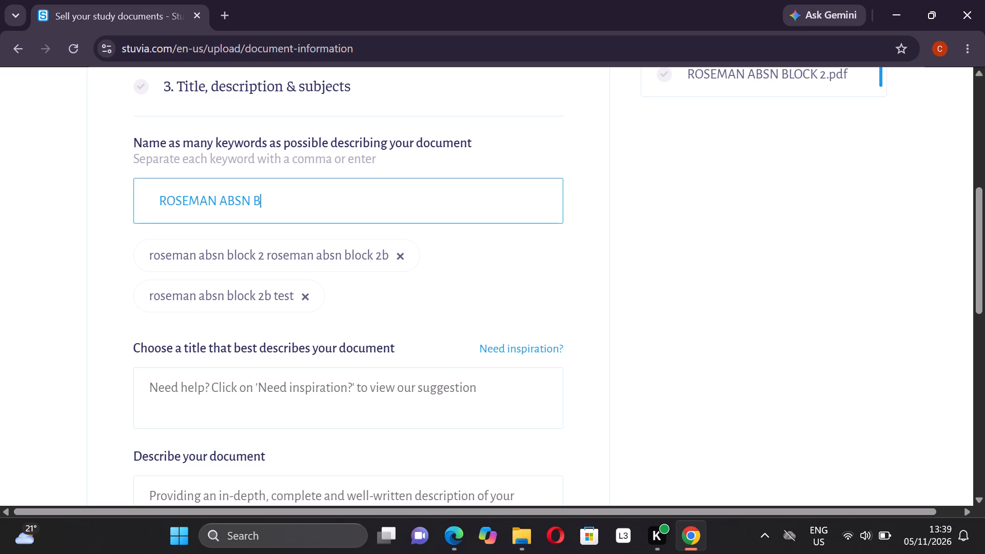
pyautogui.press('BackSpace')
pyautogui.press('Return')
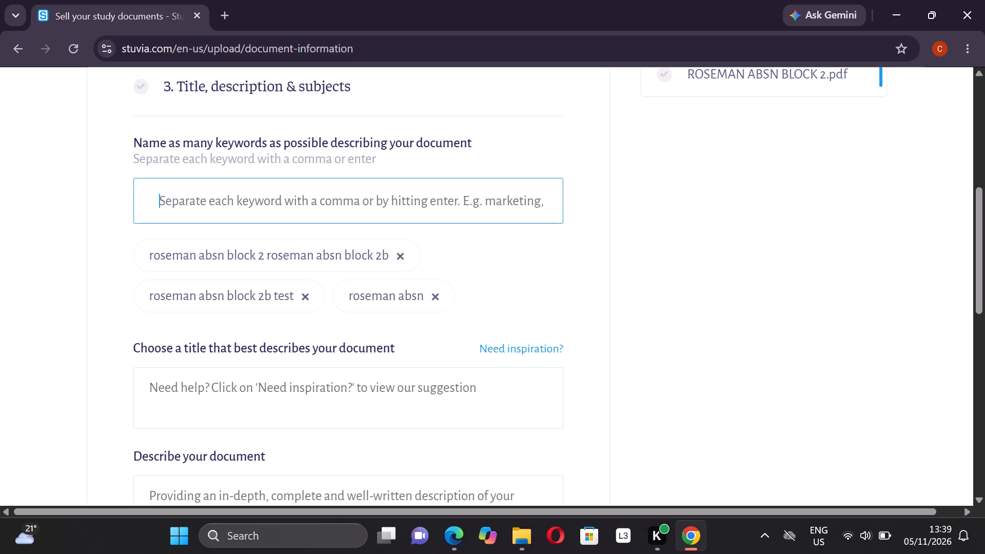
# Fill both the title and the description with "ROSEMAN ABSN BLOCK 2 | ROSEMAN ABSN BLOCK 2B TEST MODULES 2026-2027".
pyautogui.scroll(-2, 371, 341)
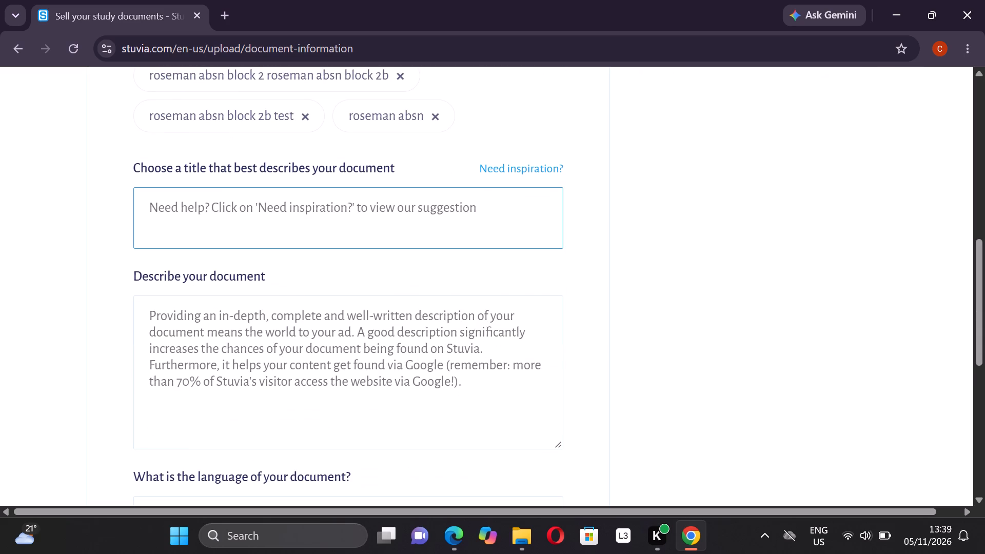
pyautogui.click(148, 207)
pyautogui.hotkey('ctrl', 'v')
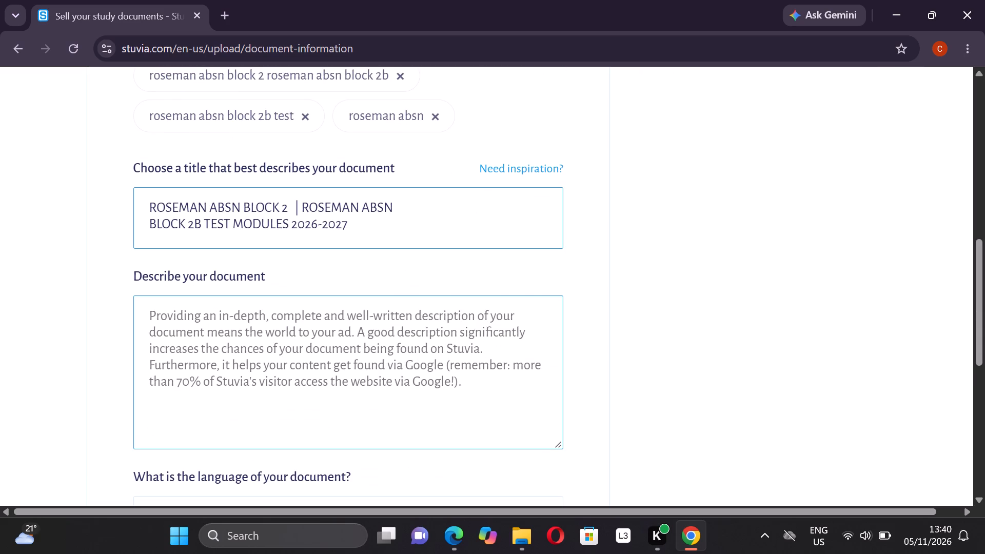
pyautogui.click(144, 312)
pyautogui.hotkey('ctrl', 'v')
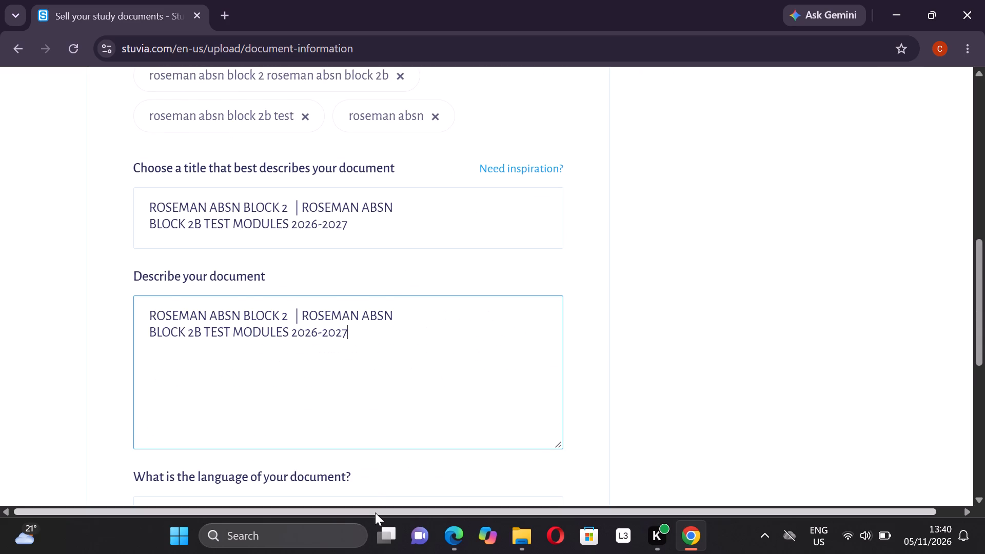
# Set the document language to English and save the title, description and subjects section.
pyautogui.scroll(-2, 375, 512)
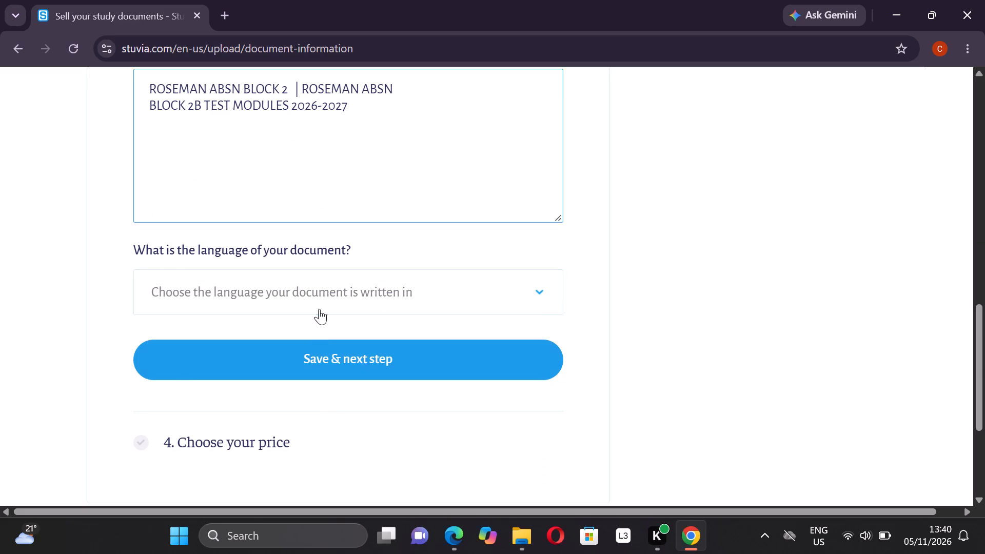
pyautogui.click(322, 284)
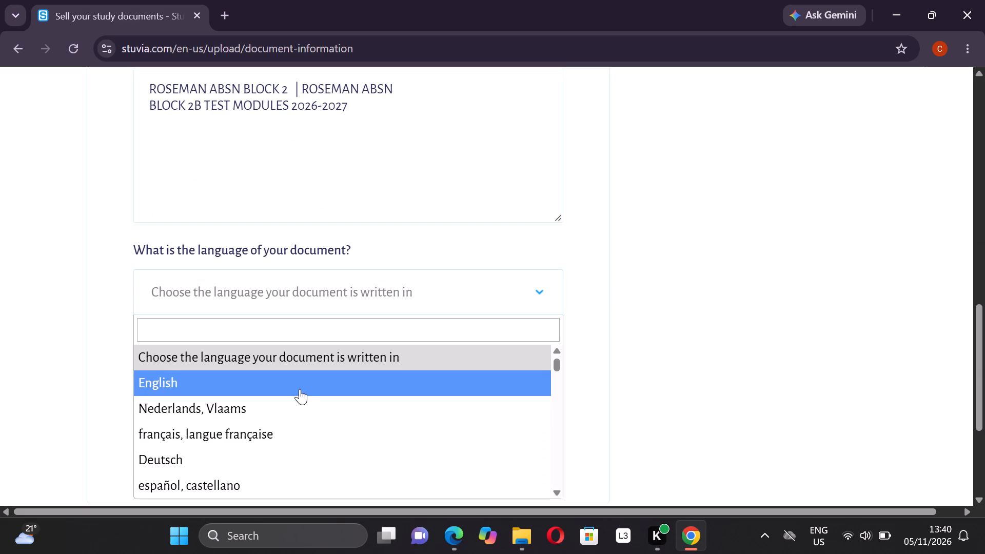
pyautogui.click(303, 389)
pyautogui.doubleClick(397, 352)
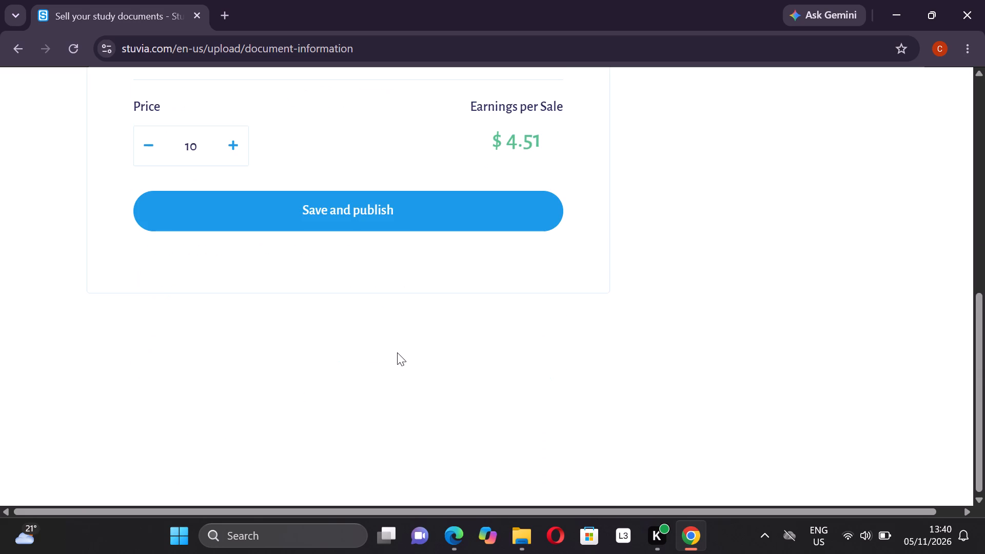
# Set the price to 15.00, then save and publish the document.
pyautogui.tripleClick(238, 139)
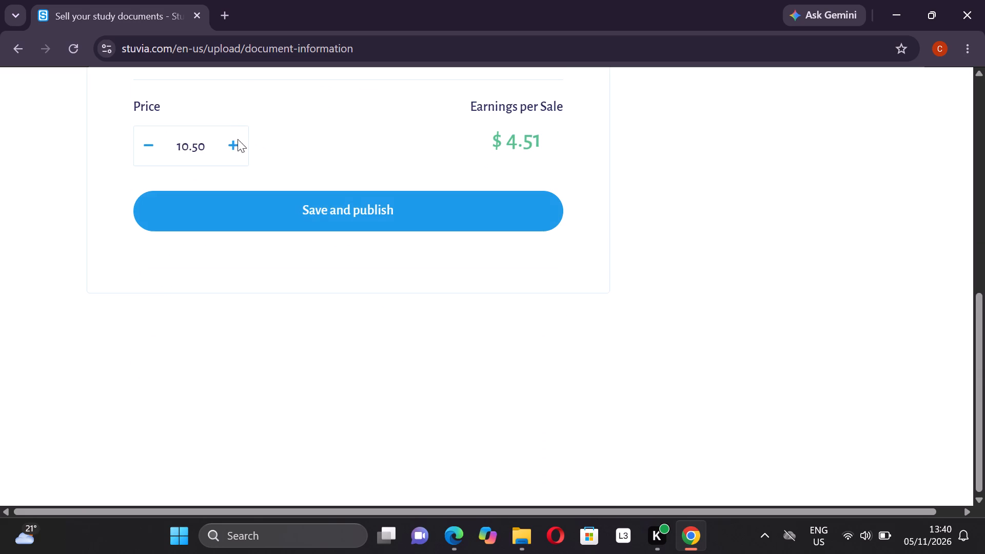
pyautogui.tripleClick(238, 139)
pyautogui.tripleClick(238, 139)
pyautogui.click(238, 139)
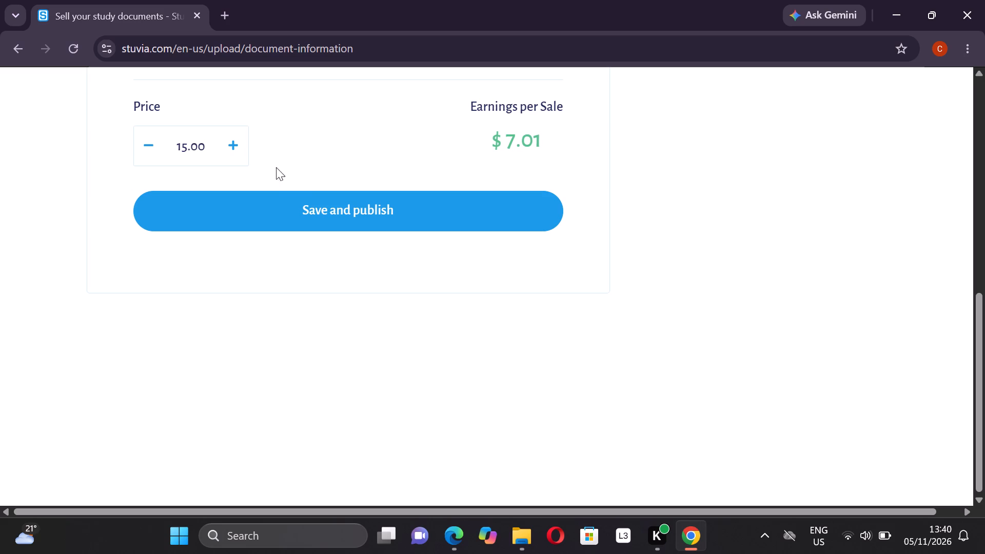
pyautogui.click(323, 217)
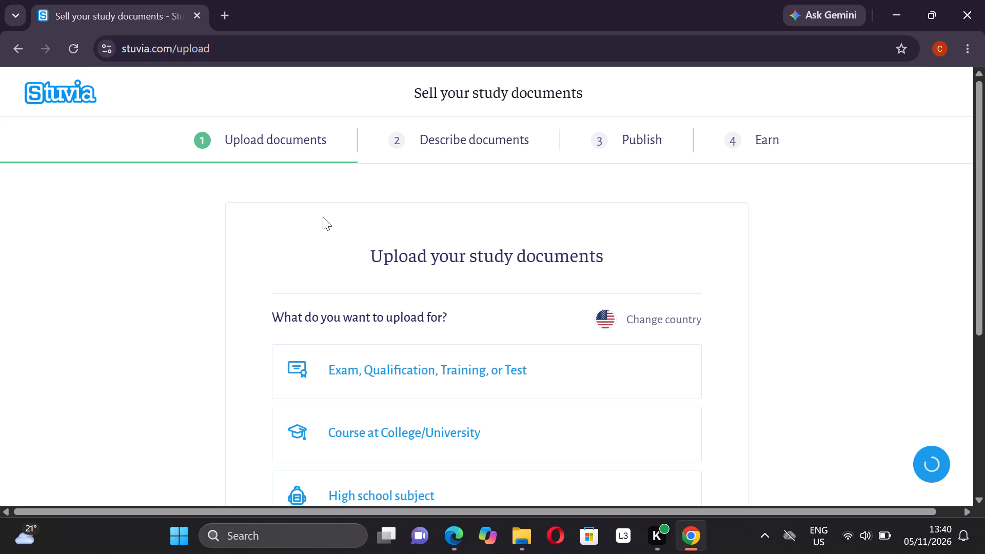
# Start a new upload for an Exam, Qualification, Training, or Test, ready for its course name.
pyautogui.click(422, 360)
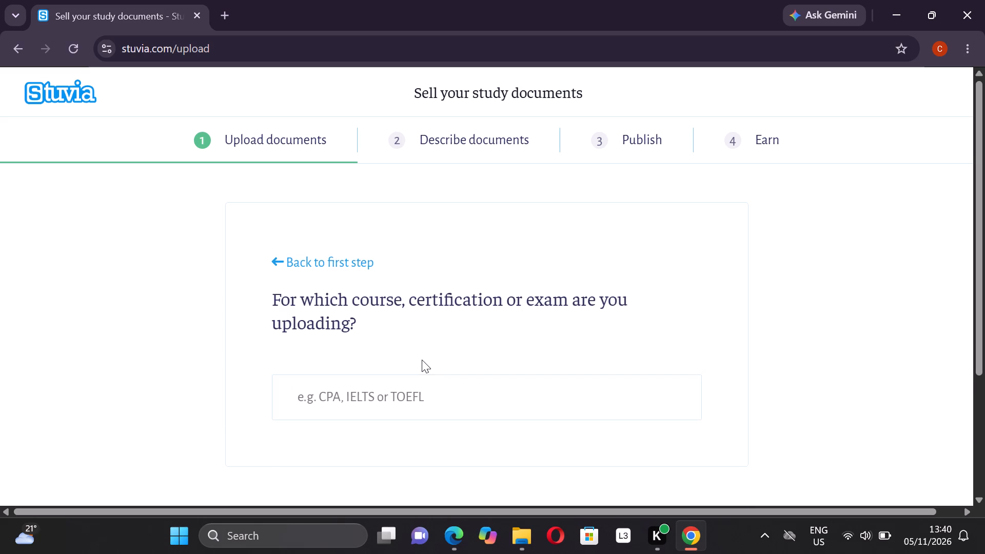
pyautogui.click(306, 387)
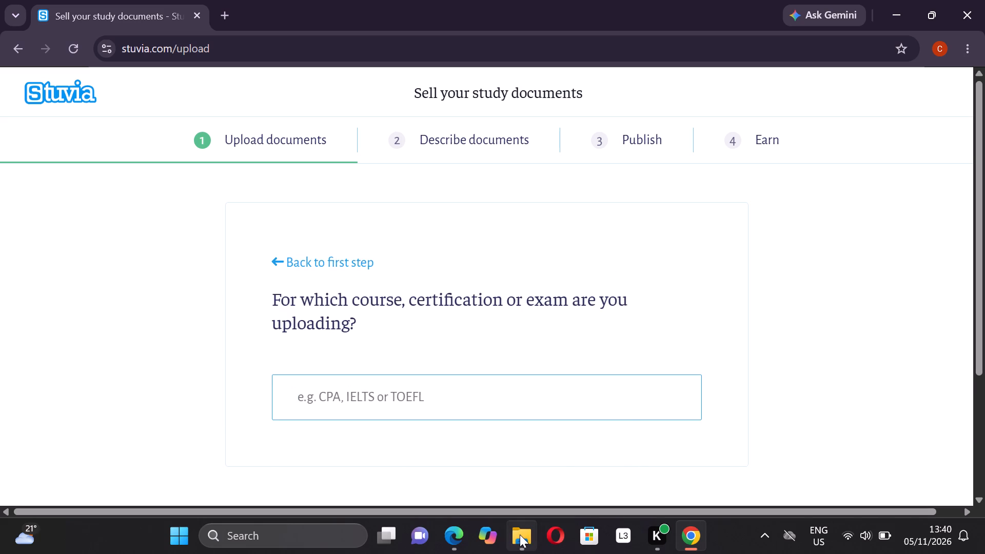
# Open the Jctc Bio 137 Simplified Test Model 2026 PDF from the BNN002 folder and copy its full title heading.
pyautogui.click(502, 459)
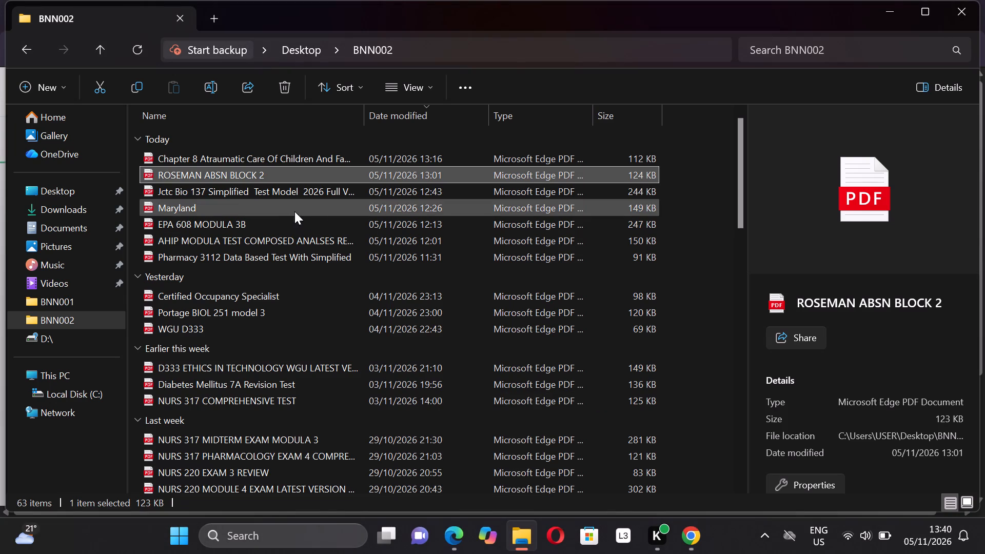
pyautogui.click(284, 189)
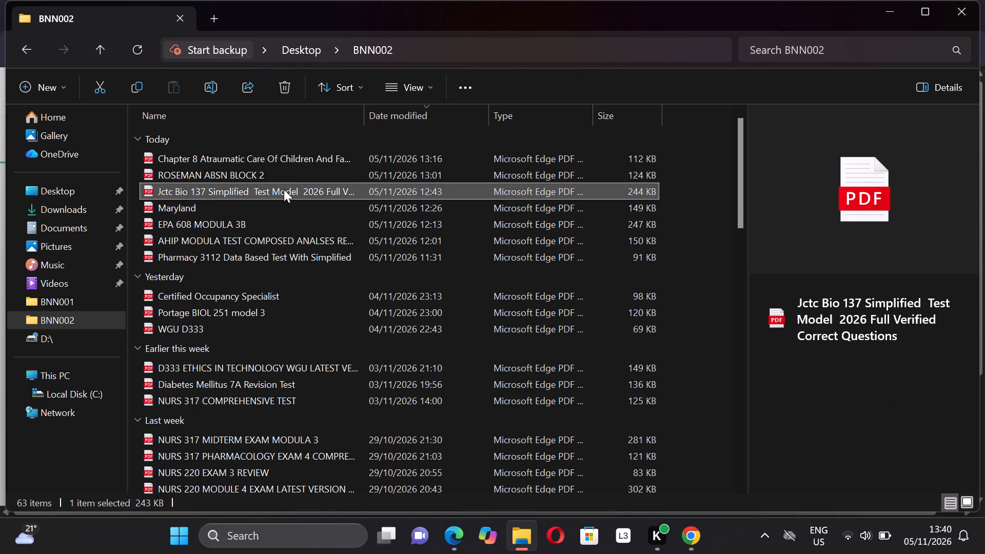
pyautogui.doubleClick(284, 189)
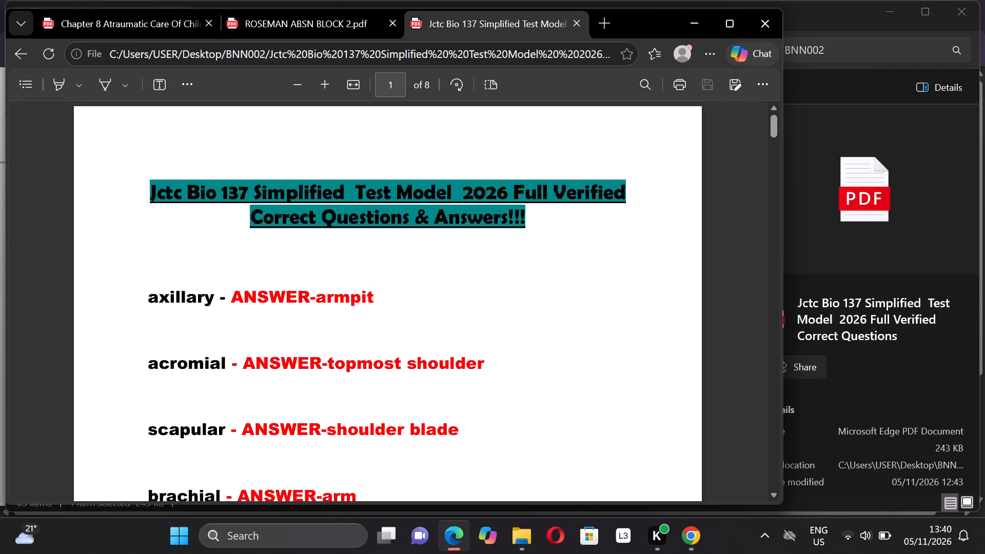
pyautogui.moveTo(144, 187); pyautogui.dragTo(537, 231)
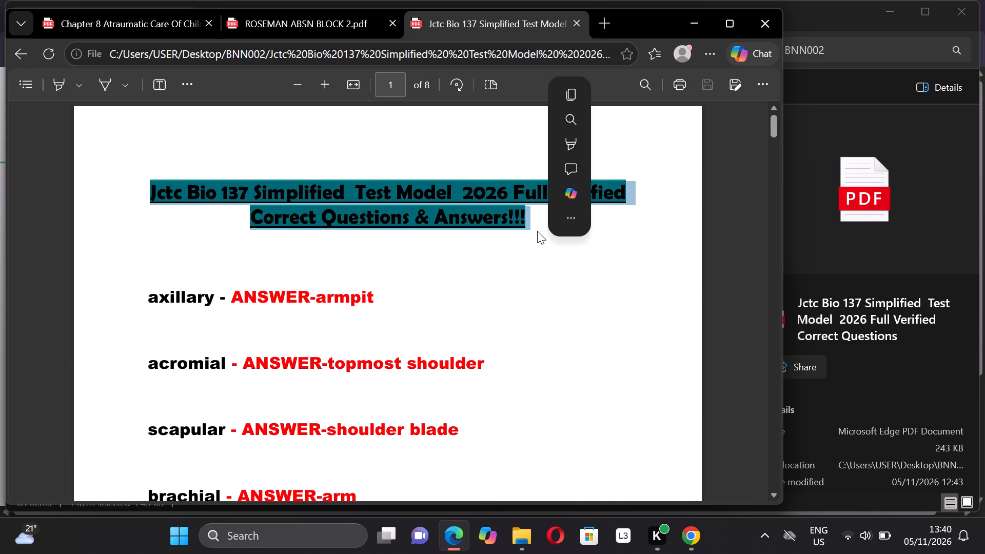
pyautogui.hotkey('ctrl', 'c')
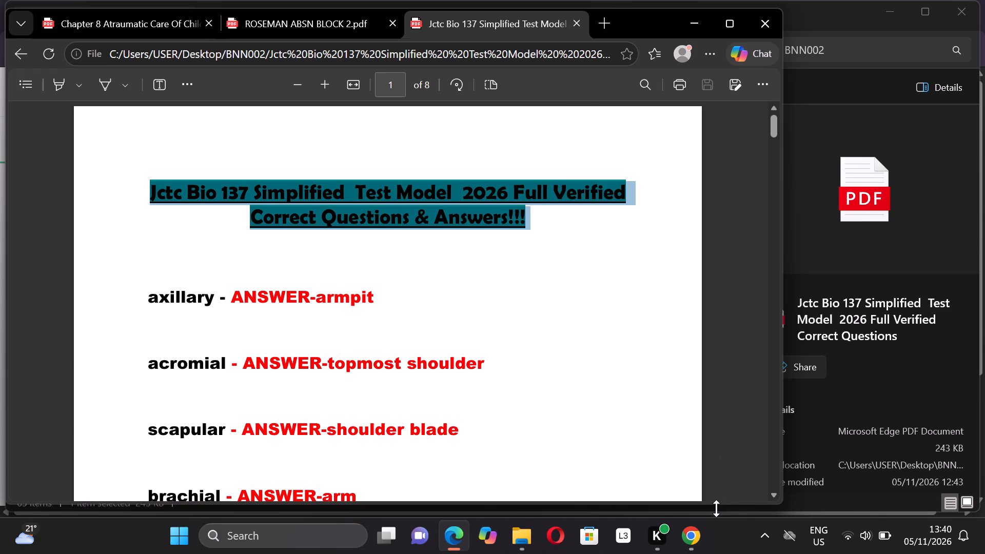
# Return to the Stuvia upload page in Chrome and add Jctc Bio 137 as the course, trimmed from the copied heading.
pyautogui.click(691, 461)
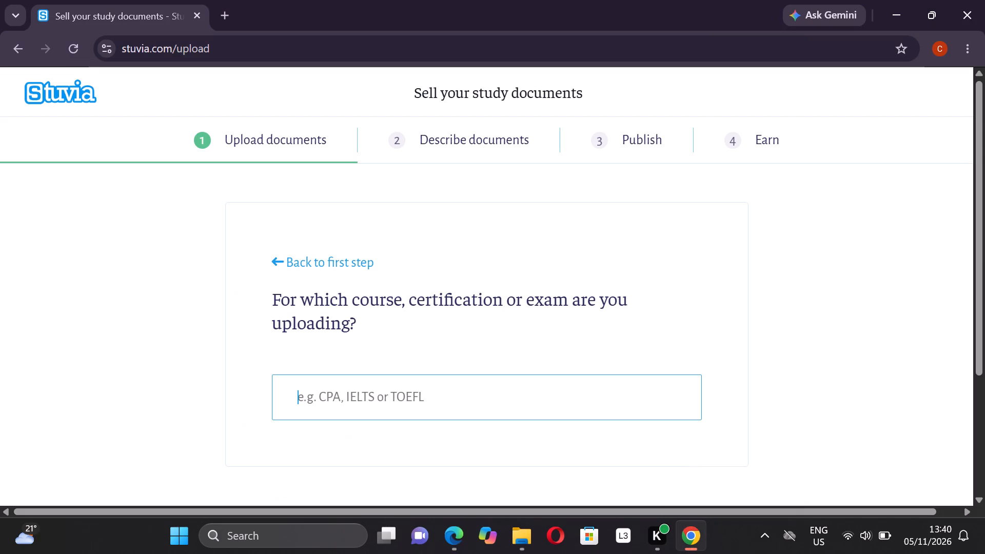
pyautogui.click(292, 383)
pyautogui.hotkey('ctrl', 'v')
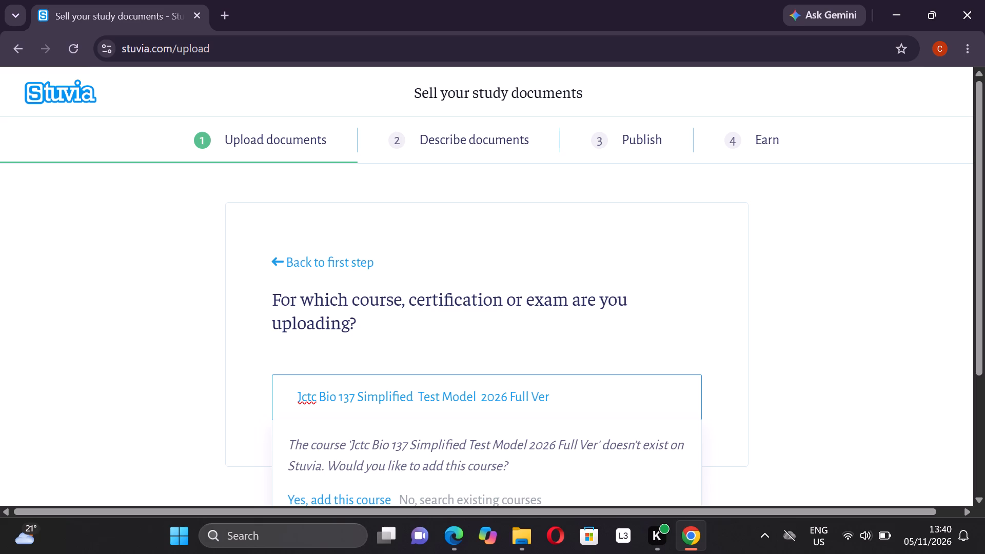
pyautogui.press('BackSpace')
pyautogui.press('BackSpace')
pyautogui.press('BackSpace')
pyautogui.press('BackSpace')
pyautogui.press('BackSpace')
pyautogui.press('BackSpace')
pyautogui.press('BackSpace')
pyautogui.press('BackSpace')
pyautogui.press('BackSpace')
pyautogui.press('BackSpace')
pyautogui.press('BackSpace')
pyautogui.press('BackSpace')
pyautogui.press('BackSpace')
pyautogui.press('BackSpace')
pyautogui.press('BackSpace')
pyautogui.press('BackSpace')
pyautogui.press('BackSpace')
pyautogui.press('BackSpace')
pyautogui.press('BackSpace')
pyautogui.press('BackSpace')
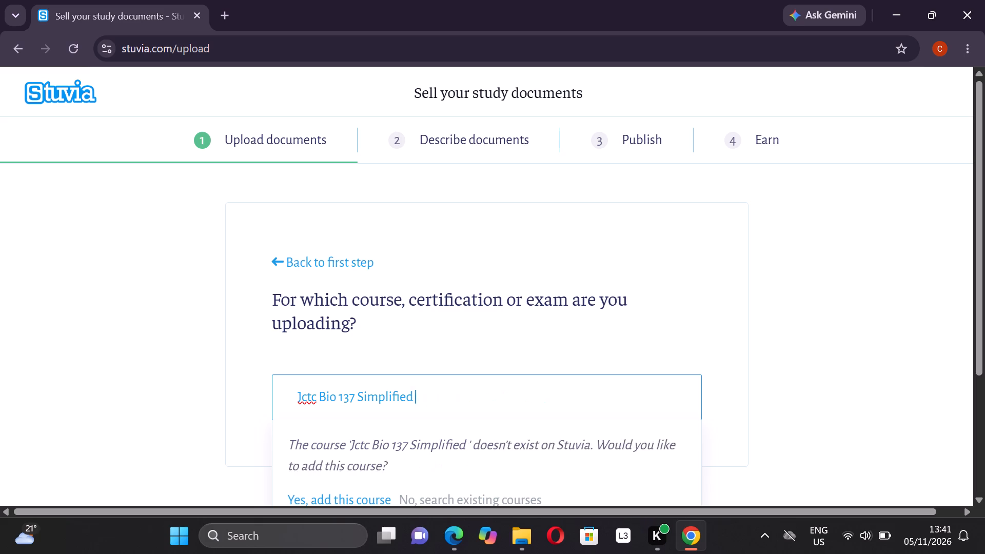
pyautogui.press('BackSpace')
pyautogui.press('BackSpace')
pyautogui.press('BackSpace')
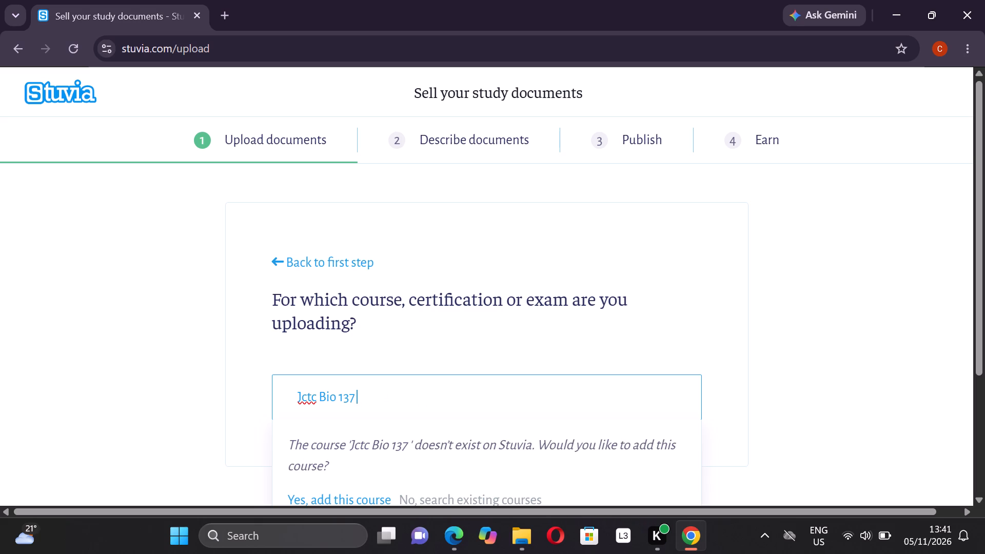
pyautogui.press('Return')
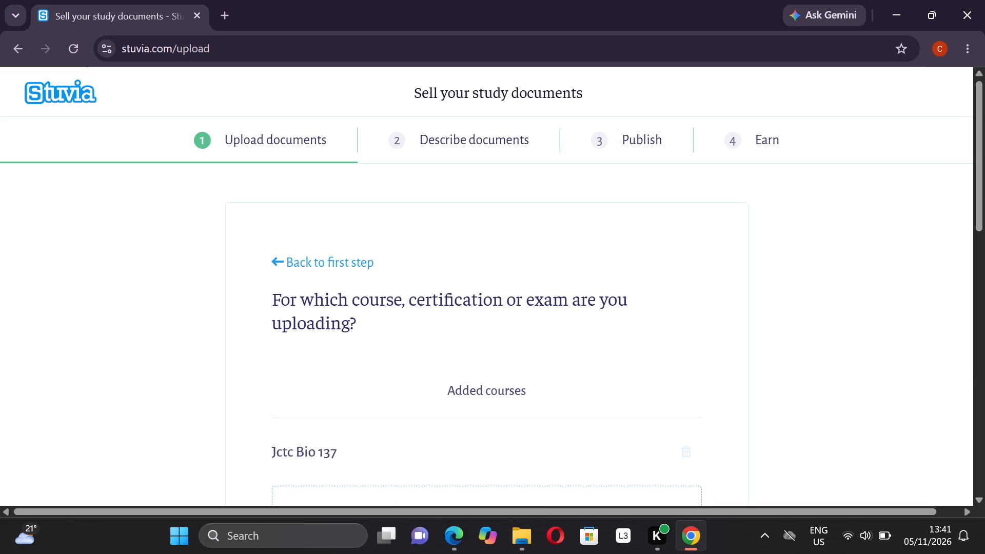
# Attach the Jctc Bio 137 Simplified Test Model 2026 PDF from the BNN002 folder to the course and submit the upload.
pyautogui.scroll(-4, 462, 438)
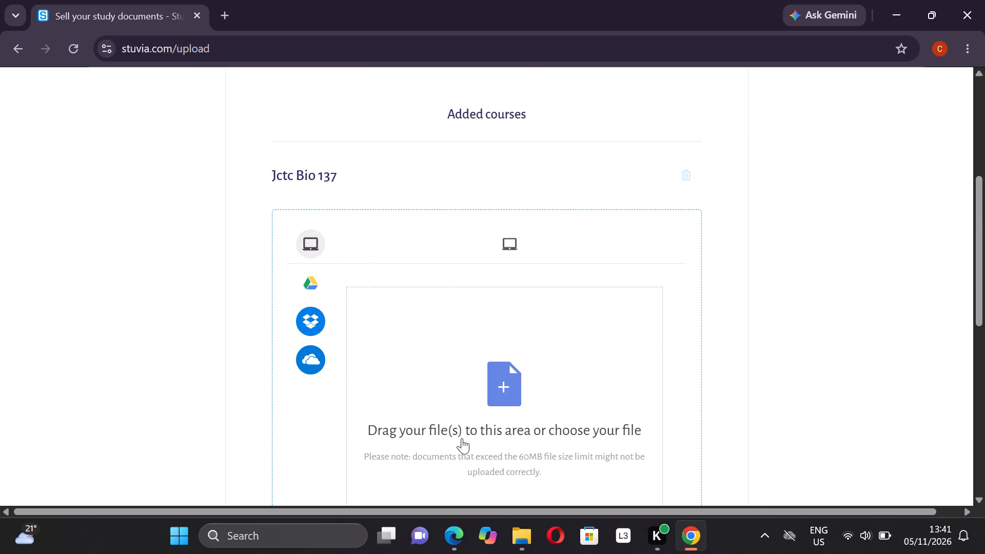
pyautogui.click(491, 375)
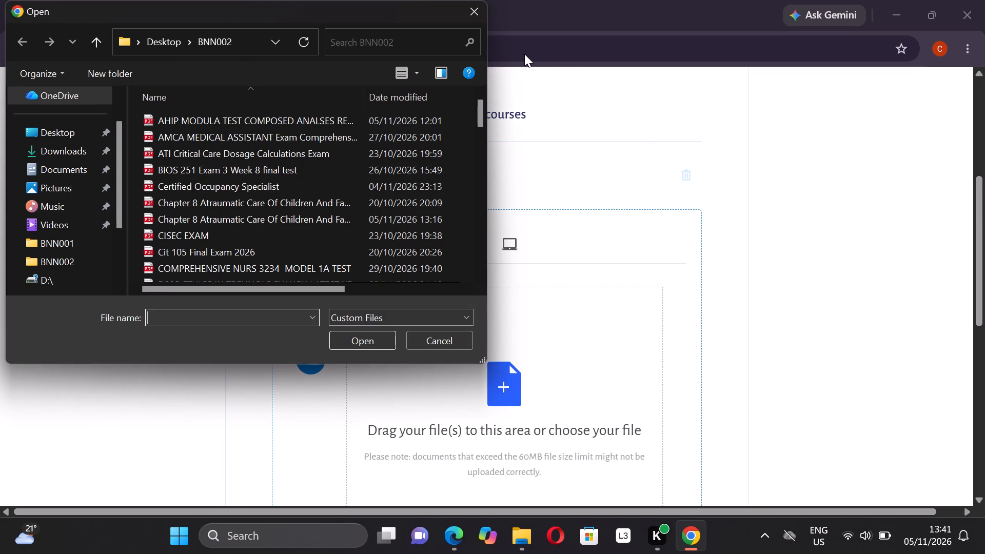
pyautogui.click(479, 8)
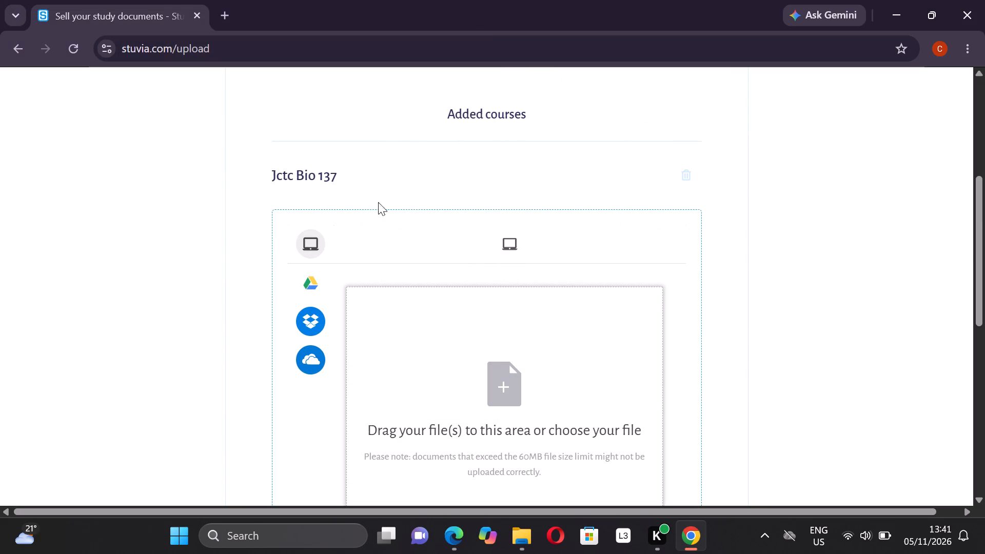
pyautogui.click(508, 368)
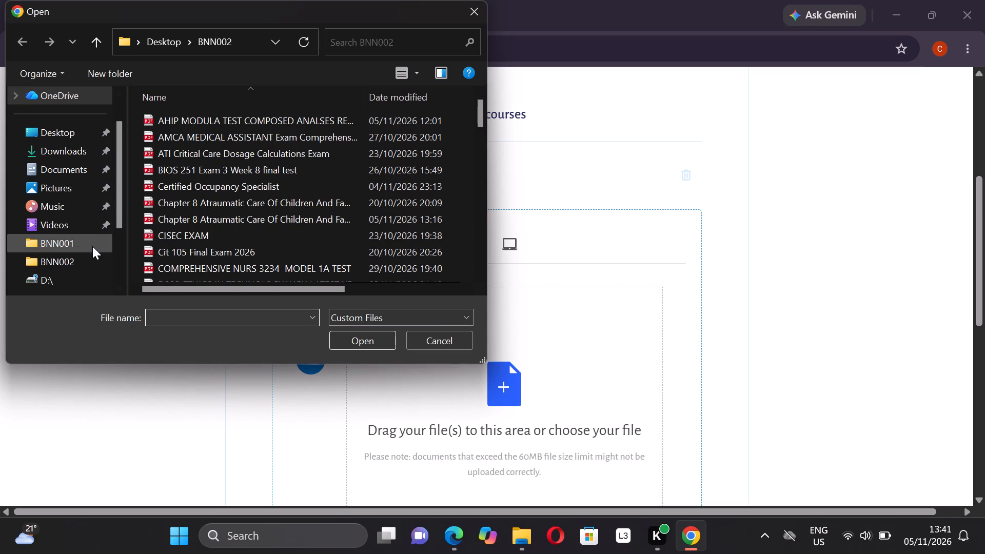
pyautogui.click(92, 254)
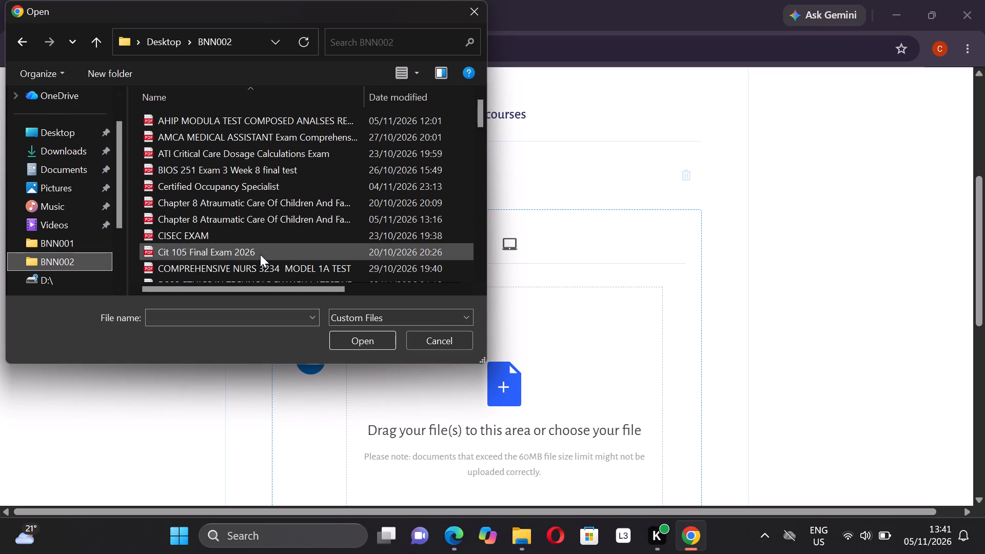
pyautogui.scroll(-1, 260, 254)
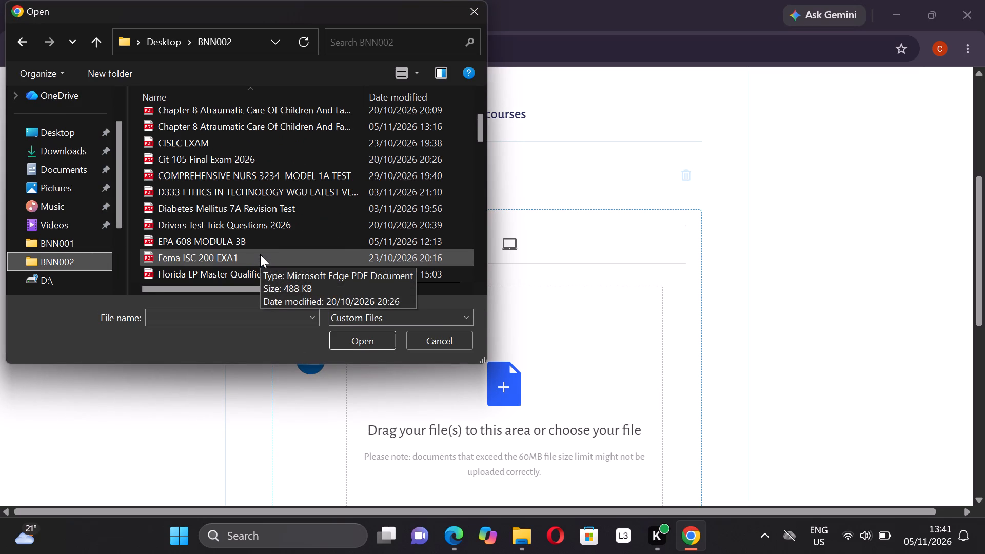
pyautogui.scroll(-1, 260, 254)
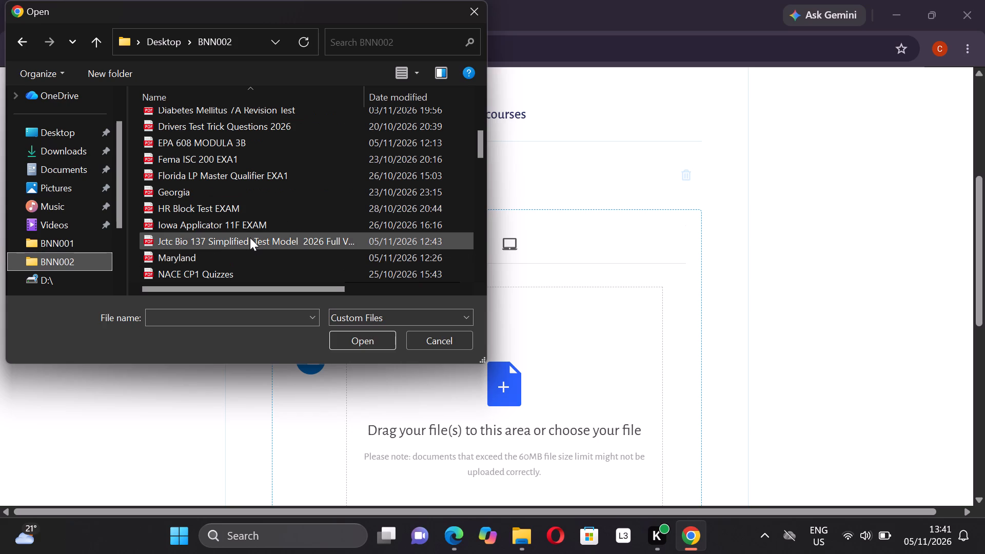
pyautogui.doubleClick(250, 238)
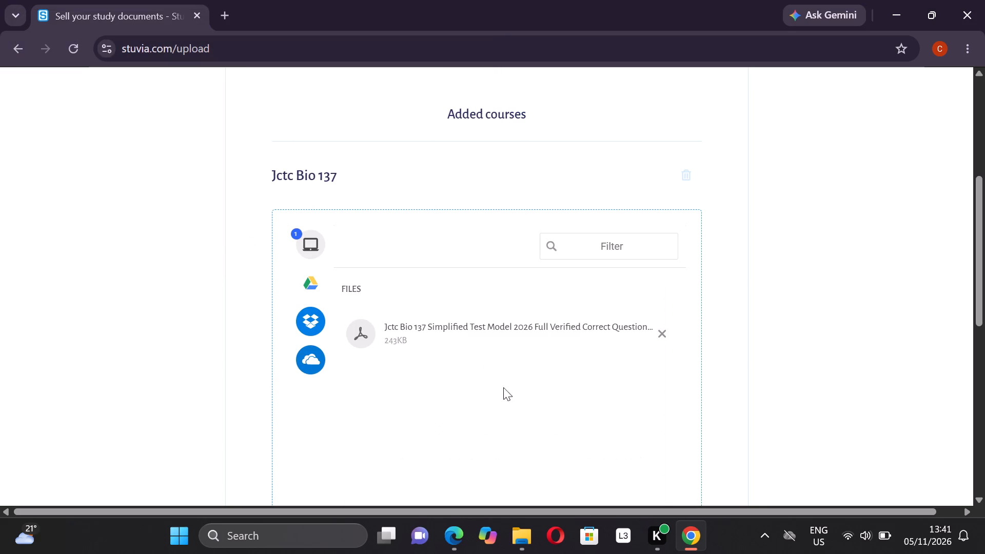
pyautogui.scroll(-3, 512, 408)
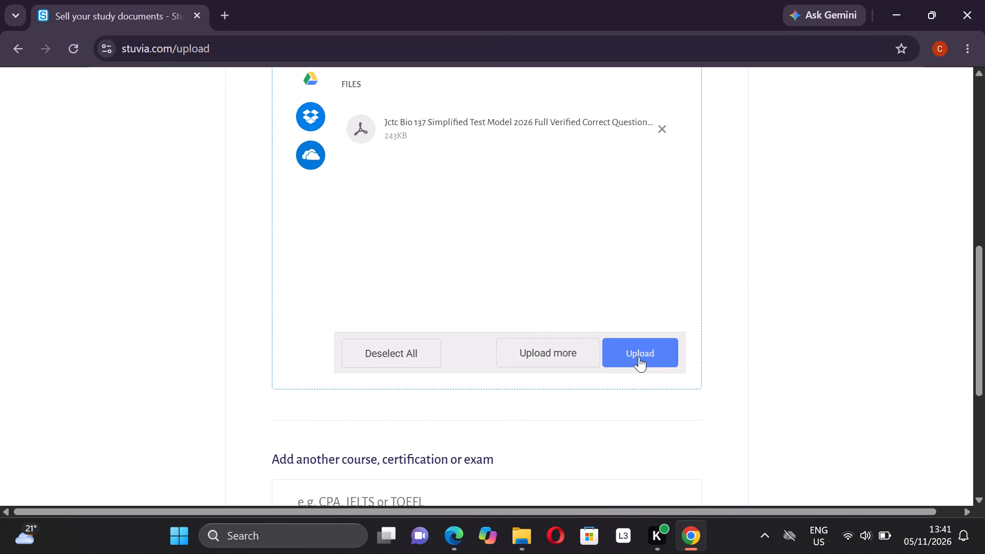
pyautogui.click(639, 357)
pyautogui.scroll(-2, 453, 451)
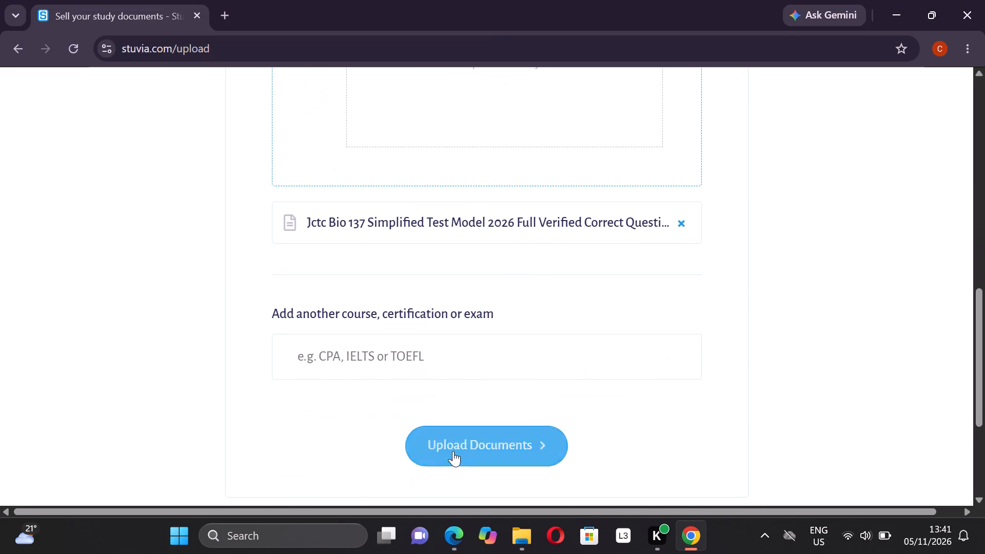
pyautogui.doubleClick(467, 446)
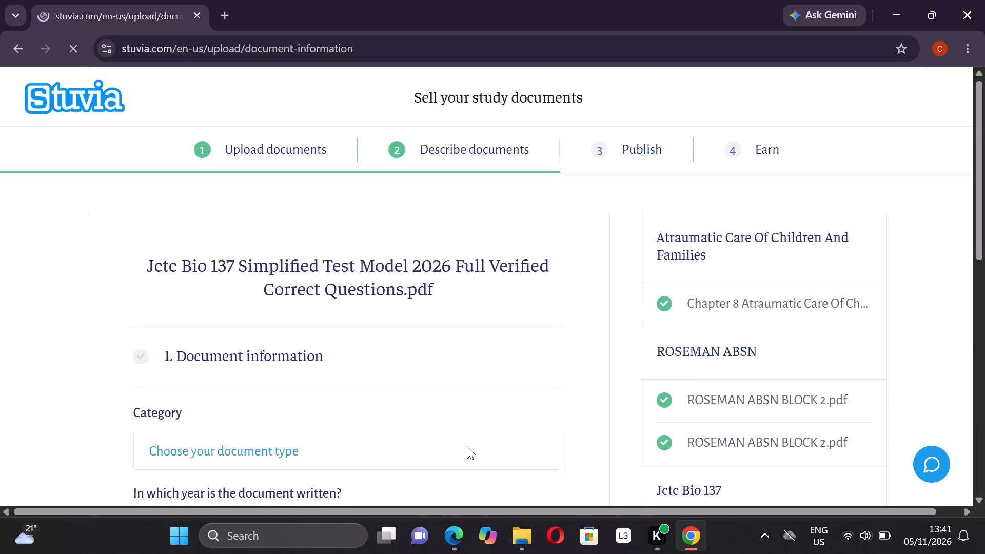
# Set the category to Exam (elaborations) with questions & answers, grade A+ and no linked book, and save the document information.
pyautogui.click(540, 460)
pyautogui.click(470, 358)
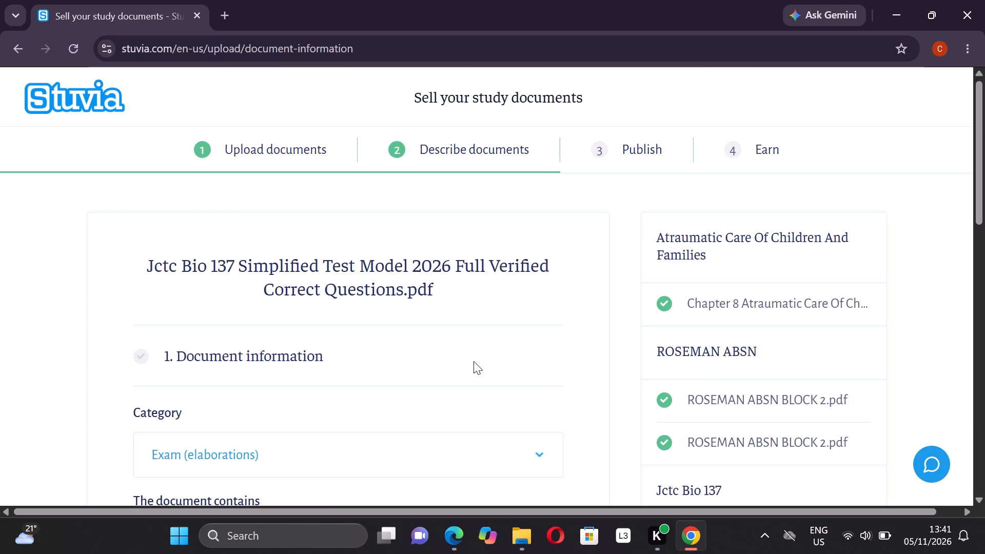
pyautogui.scroll(-3, 497, 437)
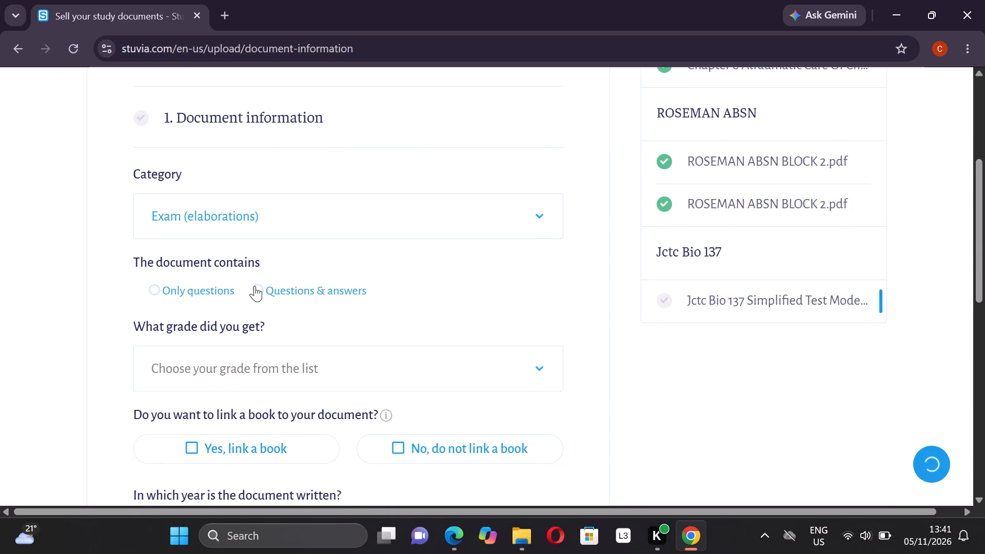
pyautogui.click(254, 286)
pyautogui.click(326, 375)
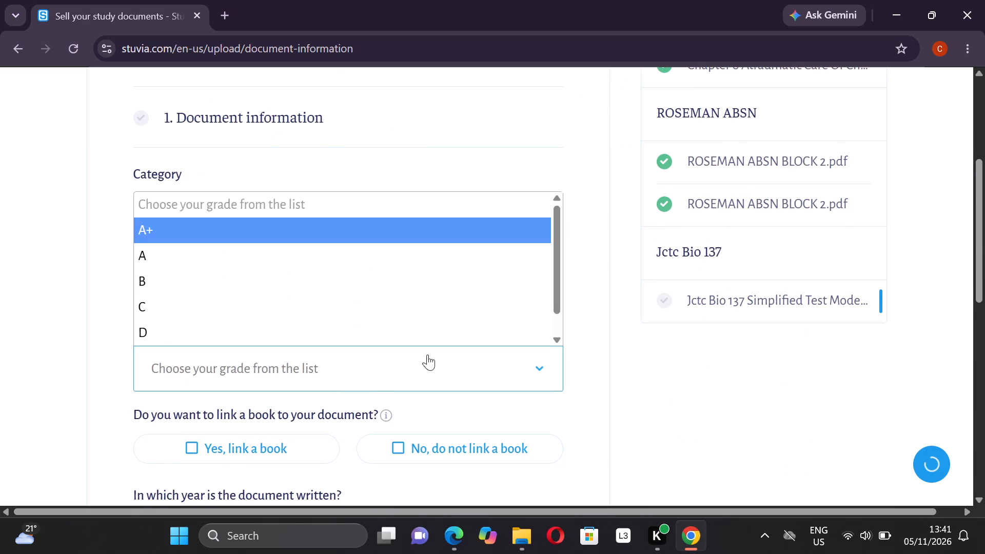
pyautogui.click(362, 219)
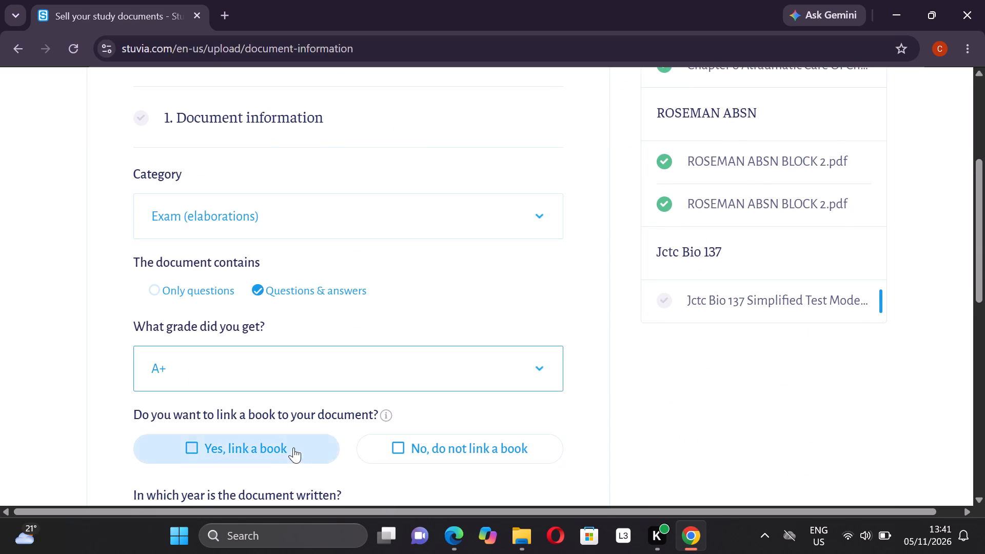
pyautogui.click(400, 449)
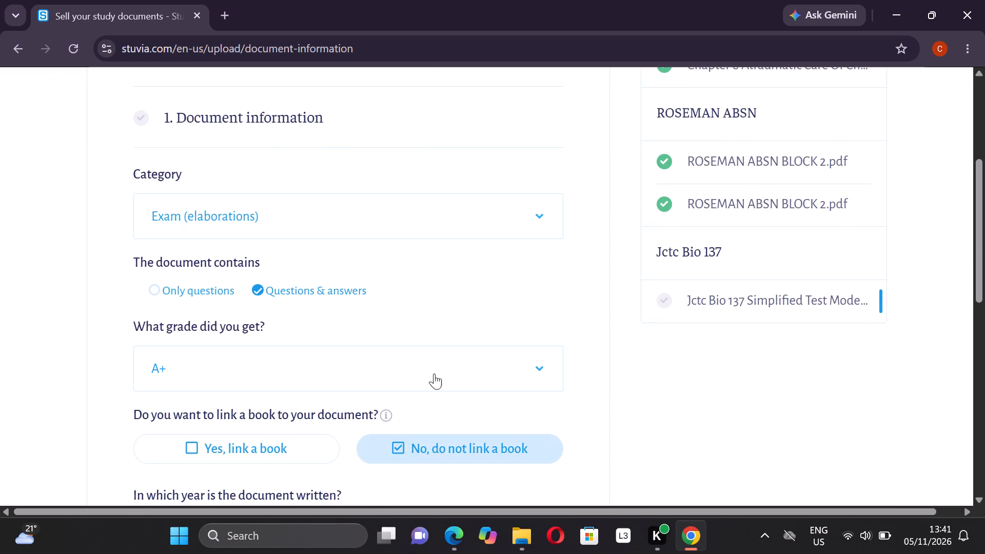
pyautogui.scroll(-3, 421, 382)
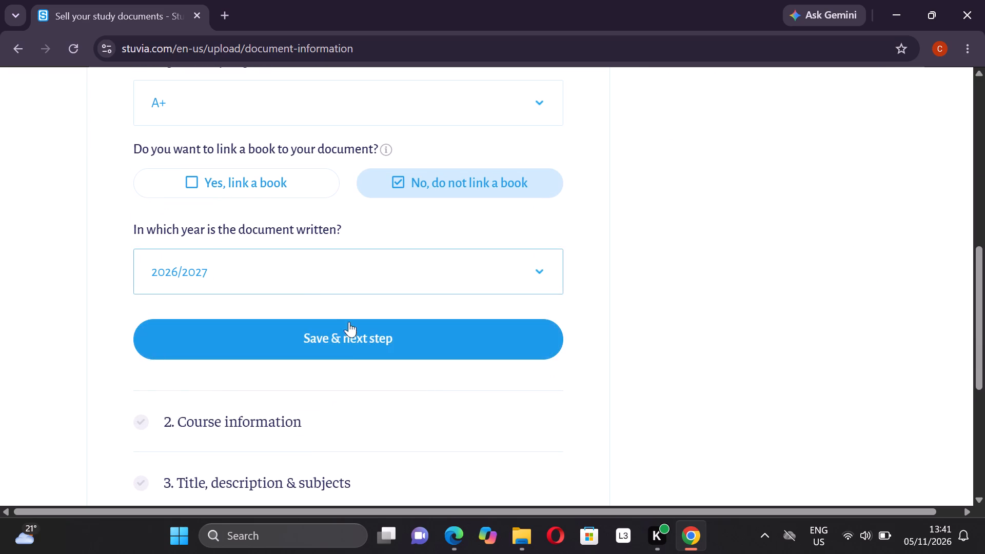
pyautogui.click(354, 338)
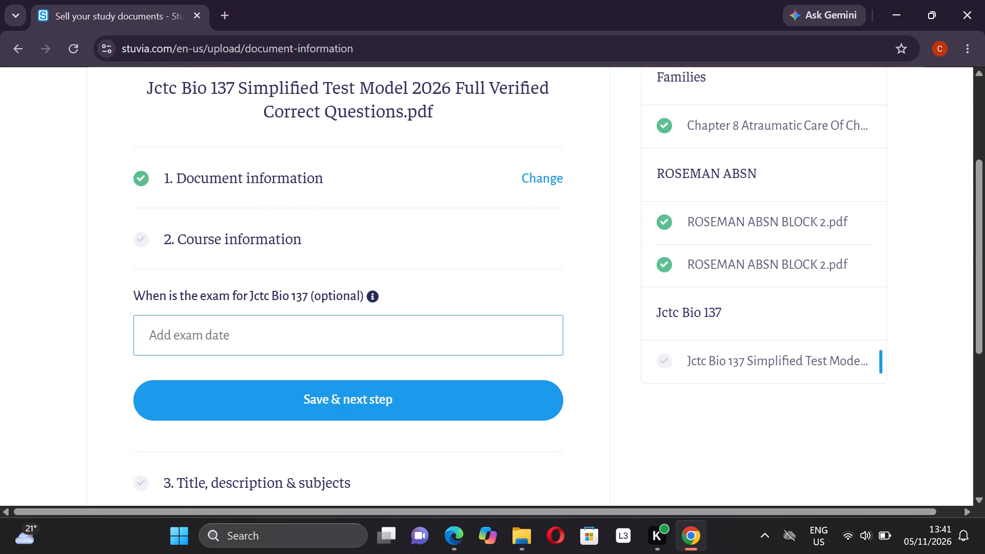
# Save the course information section without adding an exam date.
pyautogui.click(366, 389)
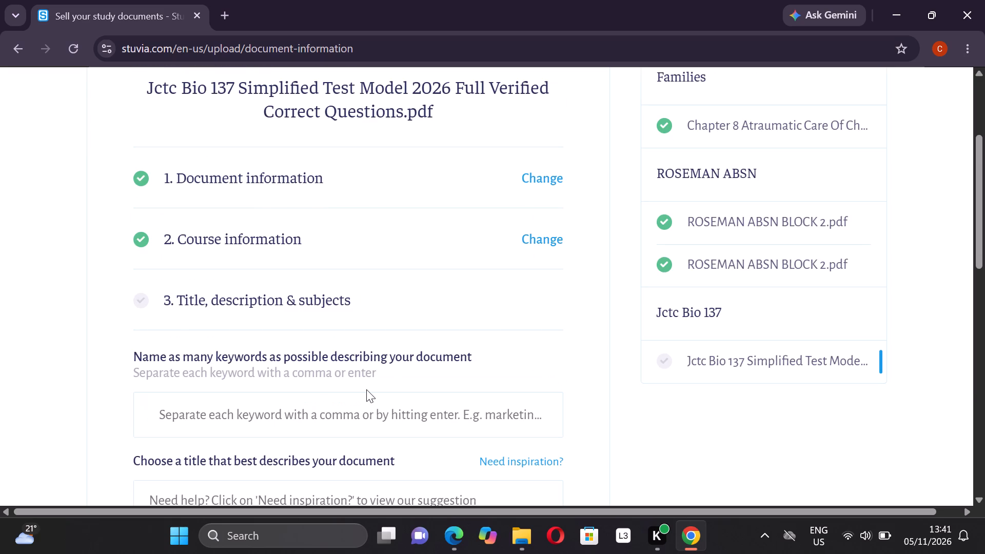
# Add the keyword "Jctc Bio 137 Simplified Test Model 2026", shortened from the copied heading.
pyautogui.click(153, 407)
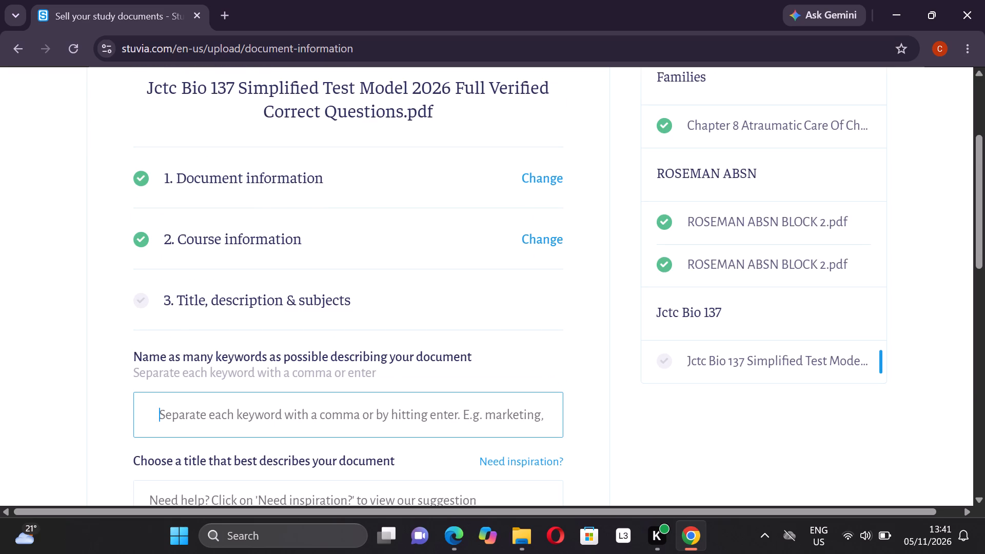
pyautogui.hotkey('ctrl', 'v')
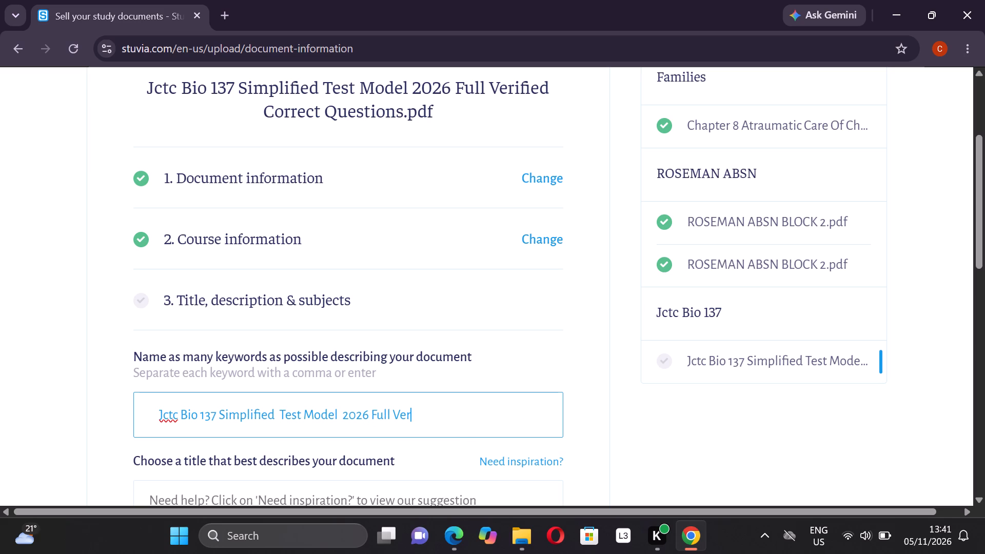
pyautogui.press('BackSpace')
pyautogui.press('BackSpace')
pyautogui.press('BackSpace')
pyautogui.press('BackSpace')
pyautogui.press('BackSpace')
pyautogui.press('BackSpace')
pyautogui.press('BackSpace')
pyautogui.press('BackSpace')
pyautogui.press('Return')
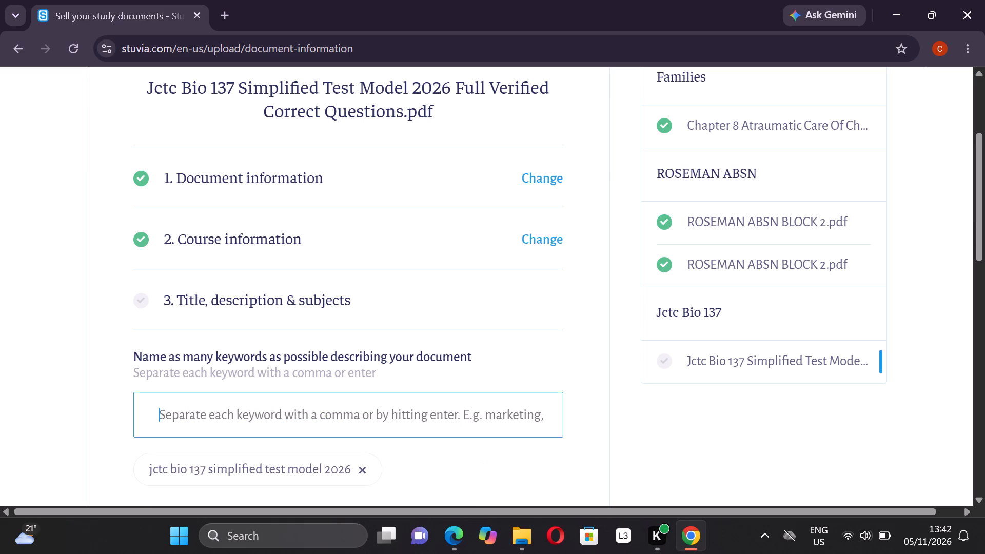
# Add a second keyword, "Jctc Bio 137 Simplified Test Model", shortened from the copied heading.
pyautogui.hotkey('ctrl', 'v')
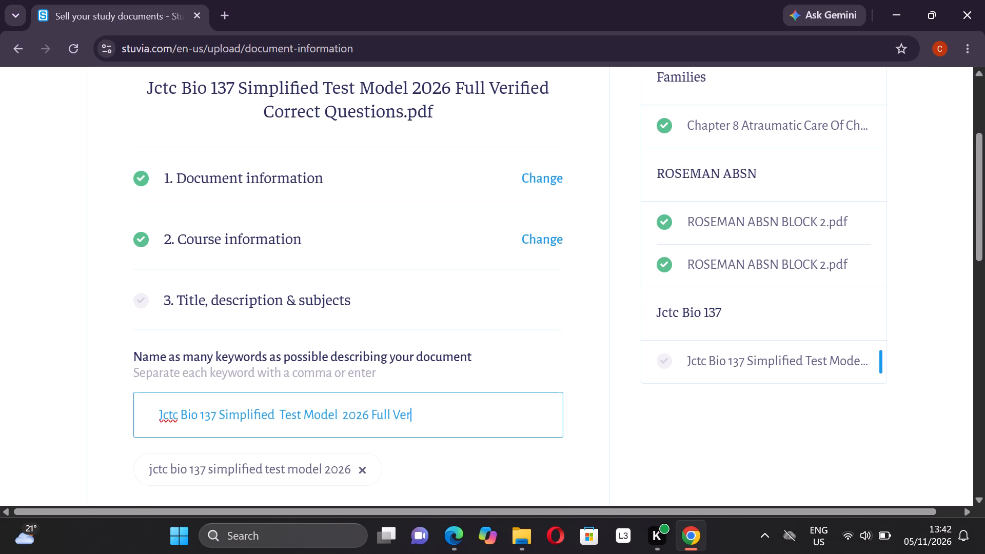
pyautogui.press('BackSpace')
pyautogui.press('BackSpace')
pyautogui.press('BackSpace')
pyautogui.press('BackSpace')
pyautogui.press('BackSpace')
pyautogui.press('BackSpace')
pyautogui.press('BackSpace')
pyautogui.press('BackSpace')
pyautogui.press('BackSpace')
pyautogui.press('BackSpace')
pyautogui.press('BackSpace')
pyautogui.press('BackSpace')
pyautogui.press('BackSpace')
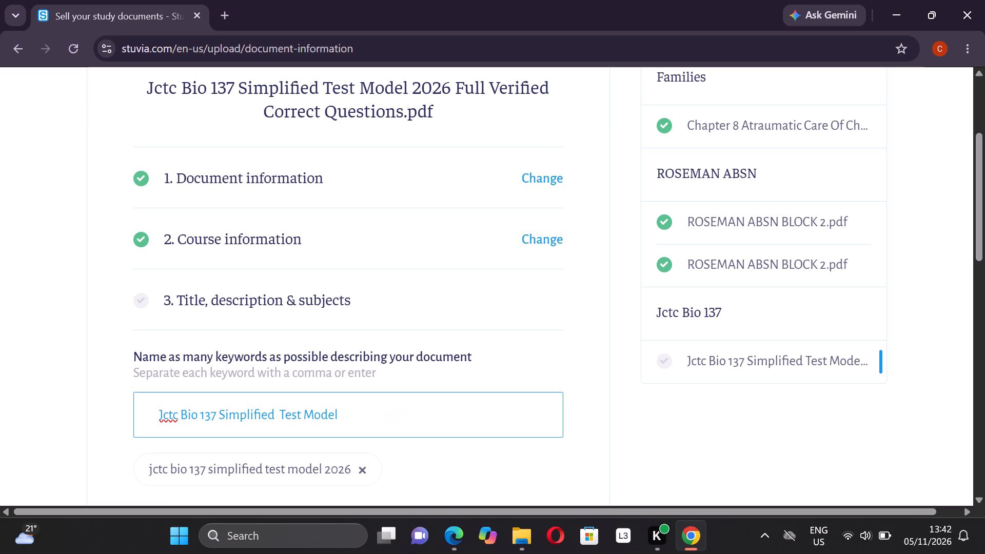
pyautogui.press('Return')
# Add a third keyword, "Jctc Bio 137", shortened from the copied heading.
pyautogui.hotkey('ctrl', 'v')
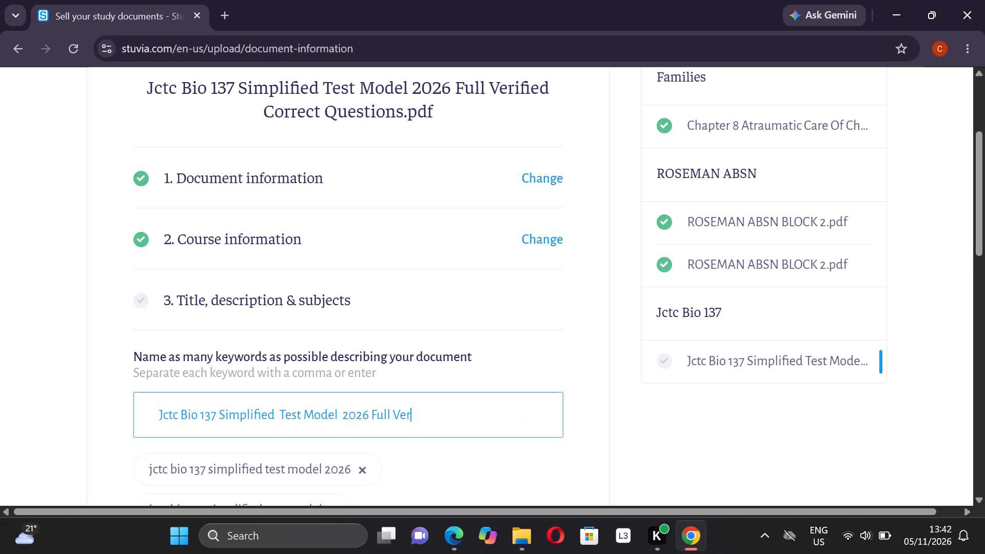
pyautogui.press('BackSpace')
pyautogui.press('BackSpace')
pyautogui.press('BackSpace')
pyautogui.press('BackSpace')
pyautogui.press('BackSpace')
pyautogui.press('BackSpace')
pyautogui.press('BackSpace')
pyautogui.press('BackSpace')
pyautogui.press('BackSpace')
pyautogui.press('BackSpace')
pyautogui.press('BackSpace')
pyautogui.press('BackSpace')
pyautogui.press('BackSpace')
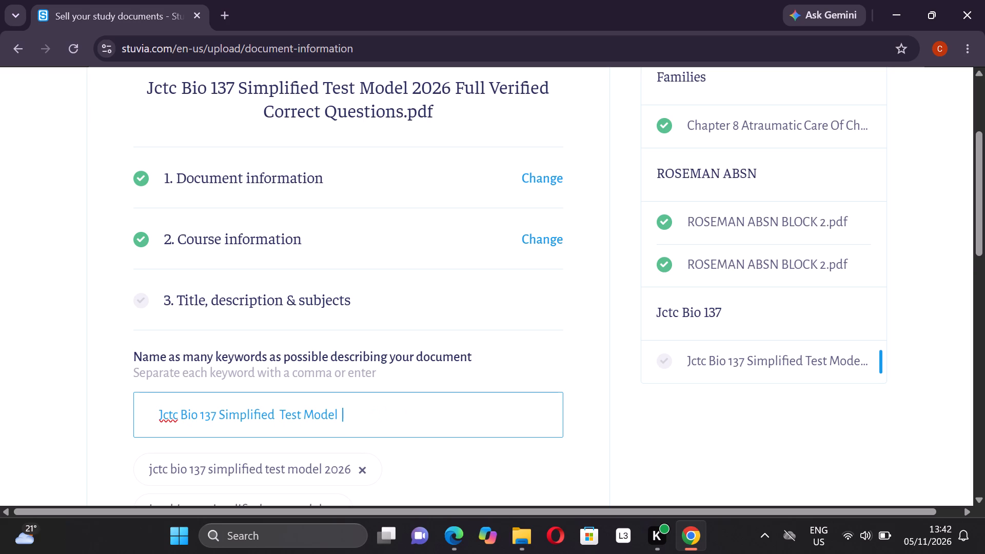
pyautogui.press('BackSpace')
pyautogui.press('BackSpace')
pyautogui.press('BackSpace')
pyautogui.press('BackSpace')
pyautogui.press('BackSpace')
pyautogui.press('BackSpace')
pyautogui.press('BackSpace')
pyautogui.press('BackSpace')
pyautogui.press('BackSpace')
pyautogui.press('BackSpace')
pyautogui.press('BackSpace')
pyautogui.press('BackSpace')
pyautogui.press('BackSpace')
pyautogui.press('BackSpace')
pyautogui.press('BackSpace')
pyautogui.press('BackSpace')
pyautogui.press('BackSpace')
pyautogui.press('BackSpace')
pyautogui.press('BackSpace')
pyautogui.press('BackSpace')
pyautogui.press('BackSpace')
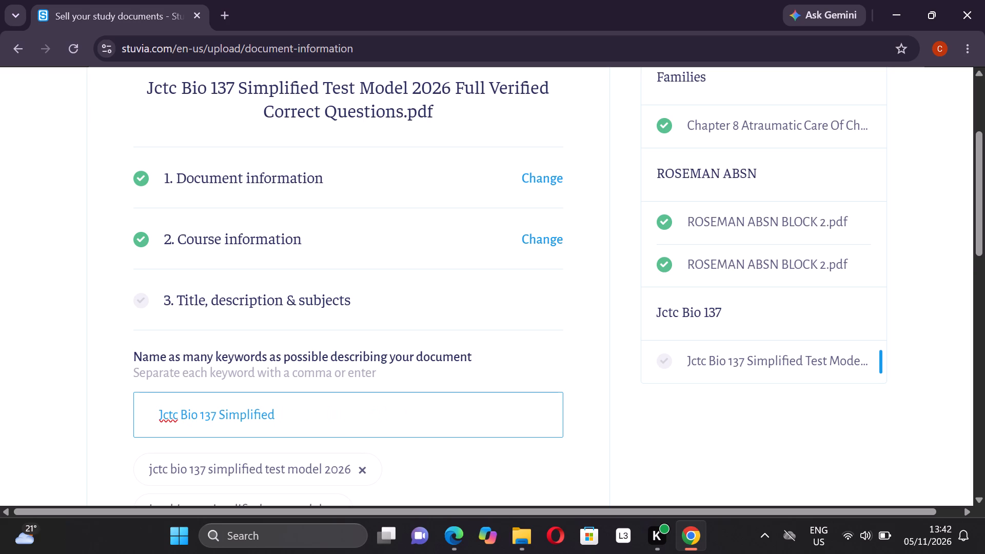
pyautogui.press('BackSpace')
pyautogui.press('BackSpace')
pyautogui.press('BackSpace')
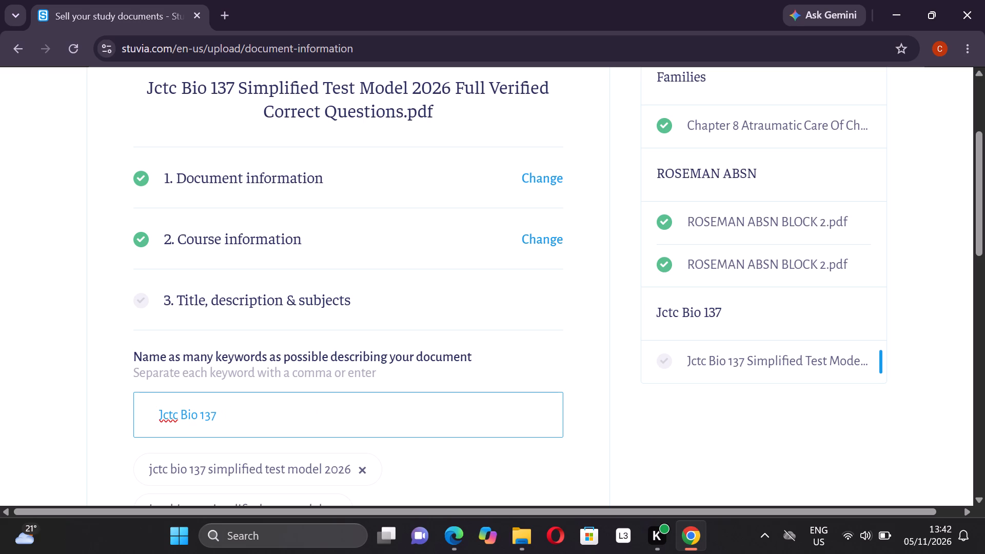
pyautogui.press('Return')
# Fill both the title and the description with the copied heading "Jctc Bio 137 Simplified Test Model 2026 Full Verified Correct Questions & Answers!!!".
pyautogui.scroll(-3, 399, 419)
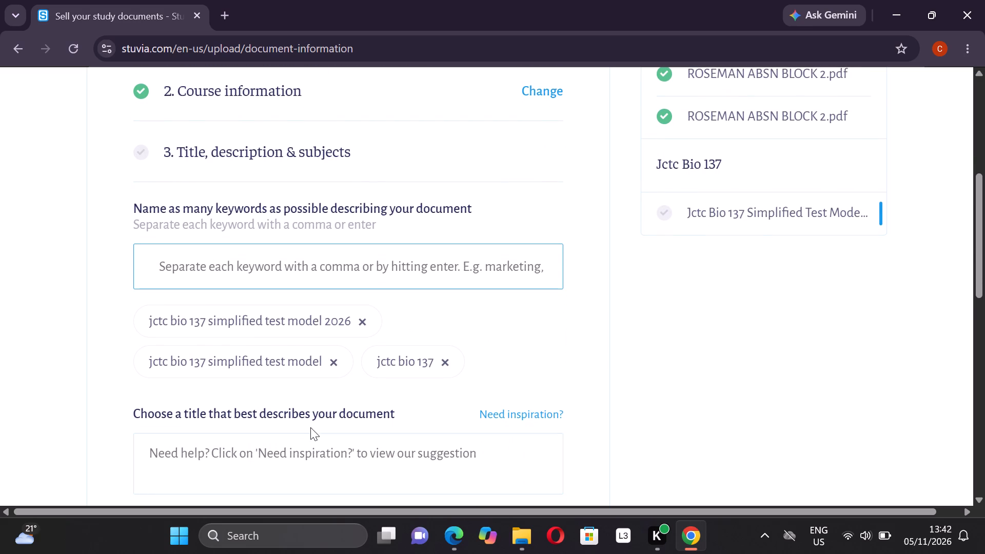
pyautogui.click(167, 449)
pyautogui.hotkey('ctrl', 'v')
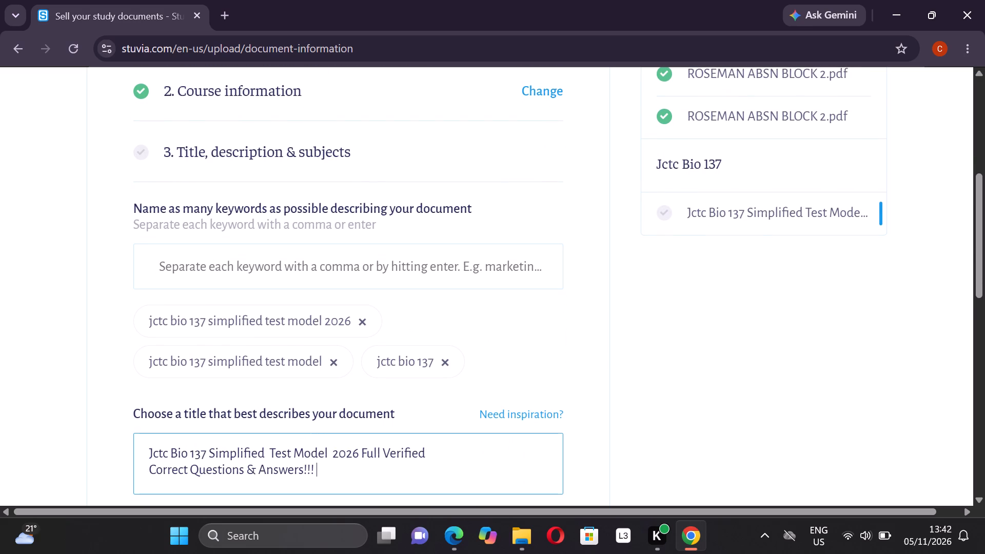
pyautogui.scroll(-5, 307, 458)
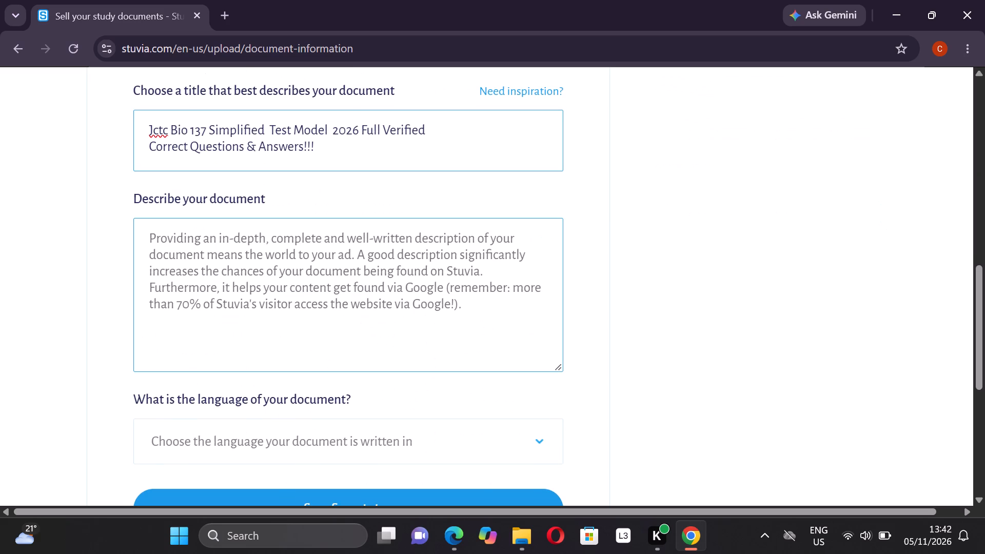
pyautogui.click(152, 230)
pyautogui.hotkey('ctrl', 'v')
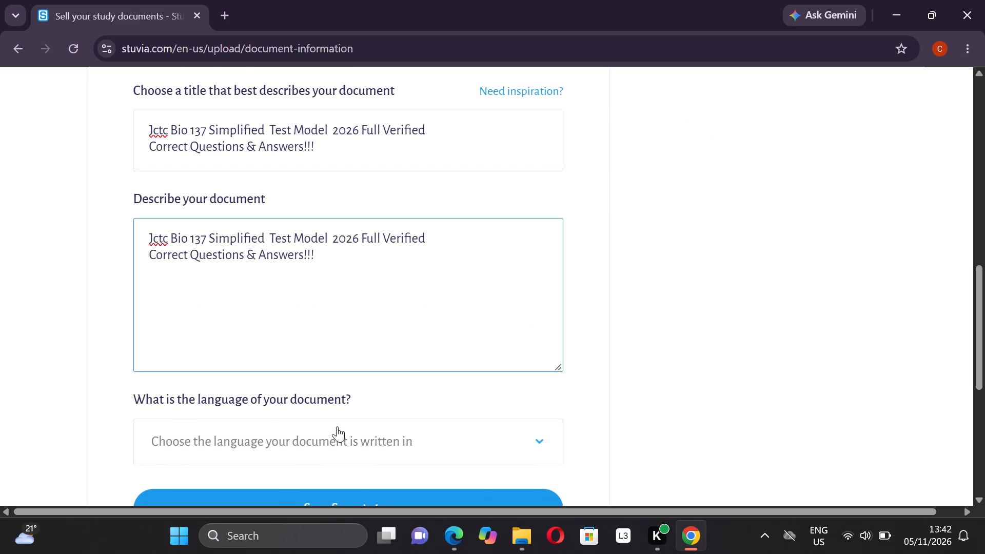
# Set the document language to English and save the title, description and subjects section.
pyautogui.click(273, 444)
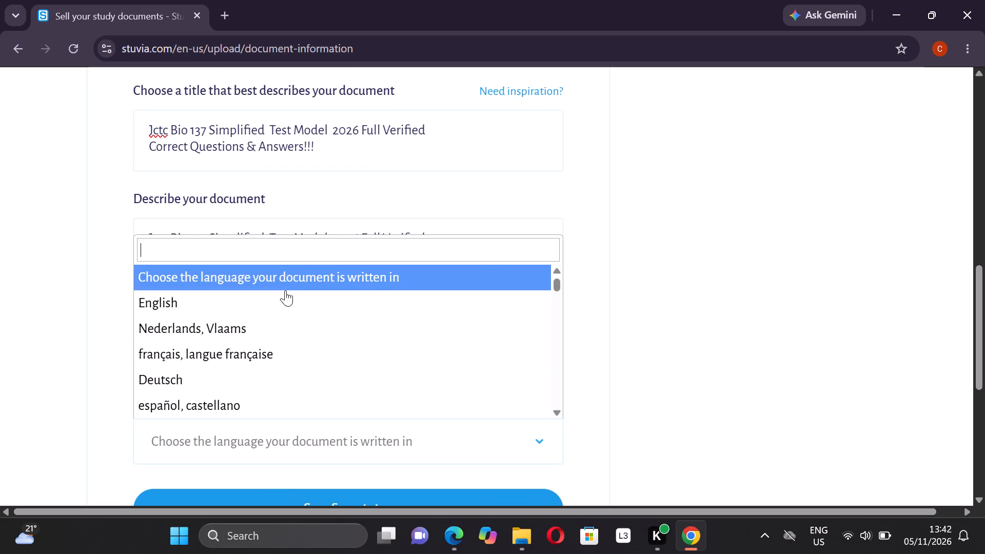
pyautogui.click(286, 293)
pyautogui.scroll(-1, 420, 472)
pyautogui.doubleClick(363, 422)
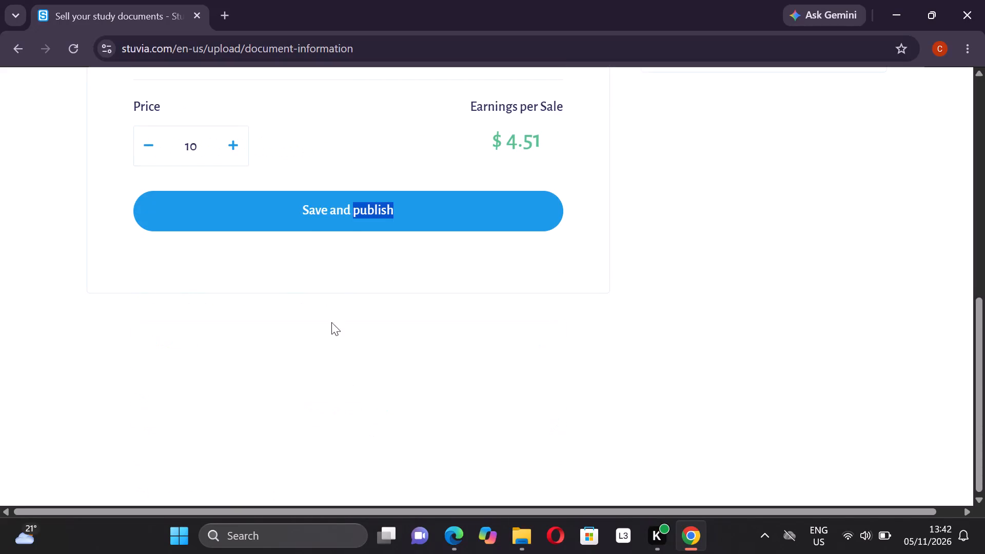
# Set the document's selling price to 15.10.
pyautogui.doubleClick(226, 141)
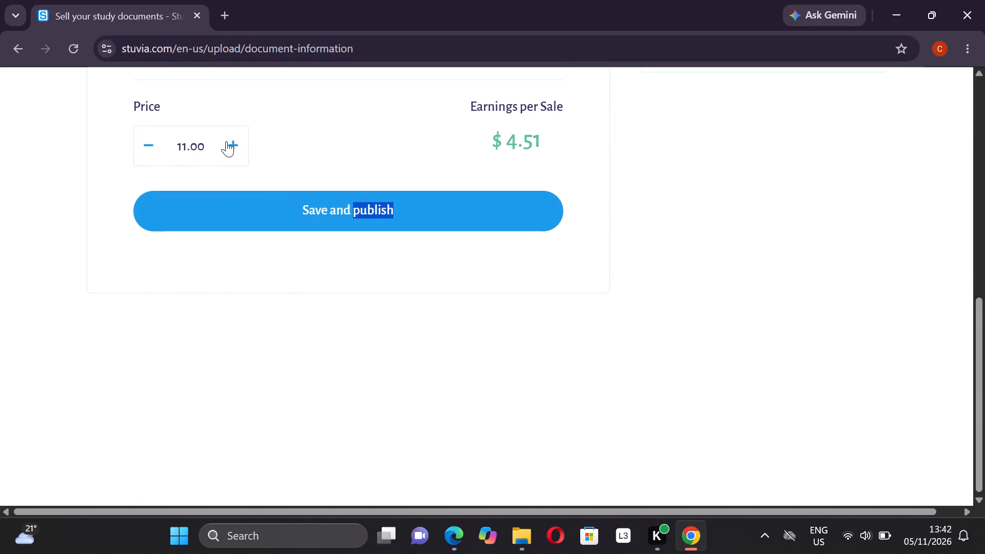
pyautogui.tripleClick(226, 141)
pyautogui.tripleClick(226, 141)
pyautogui.doubleClick(226, 141)
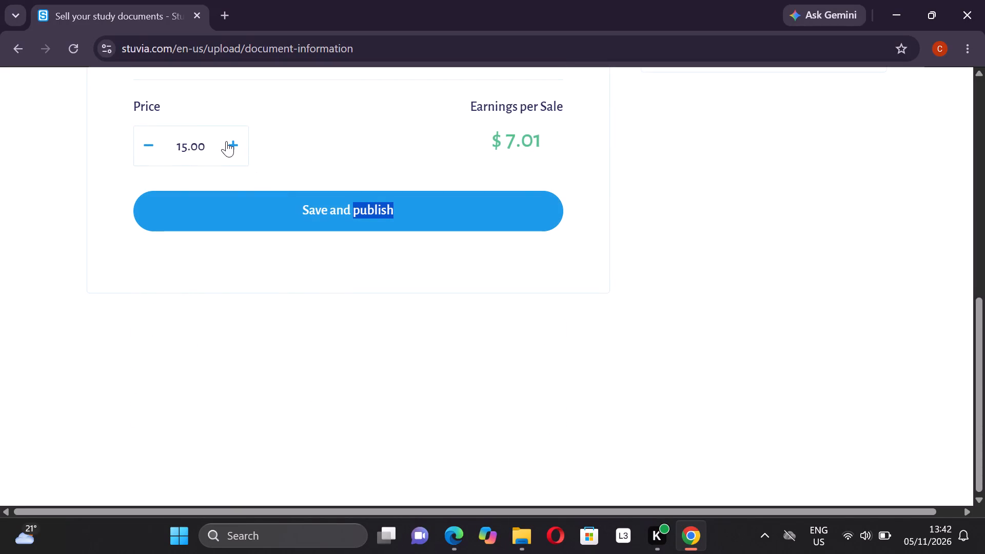
pyautogui.click(226, 141)
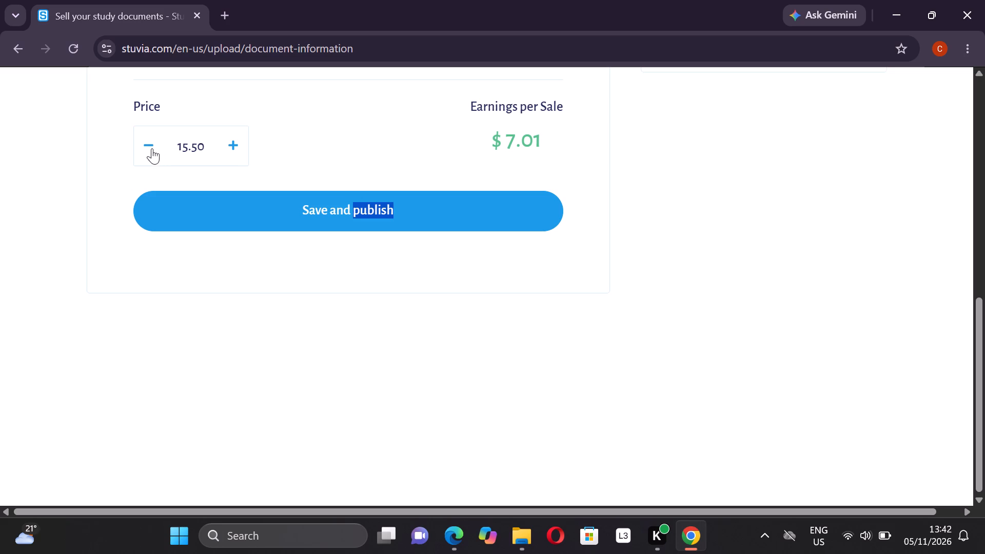
pyautogui.click(147, 144)
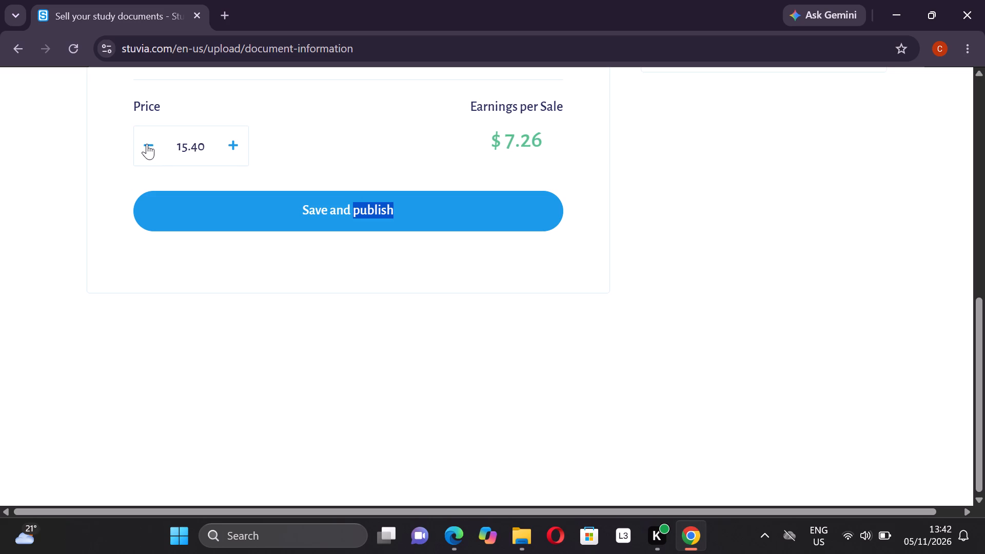
pyautogui.click(147, 144)
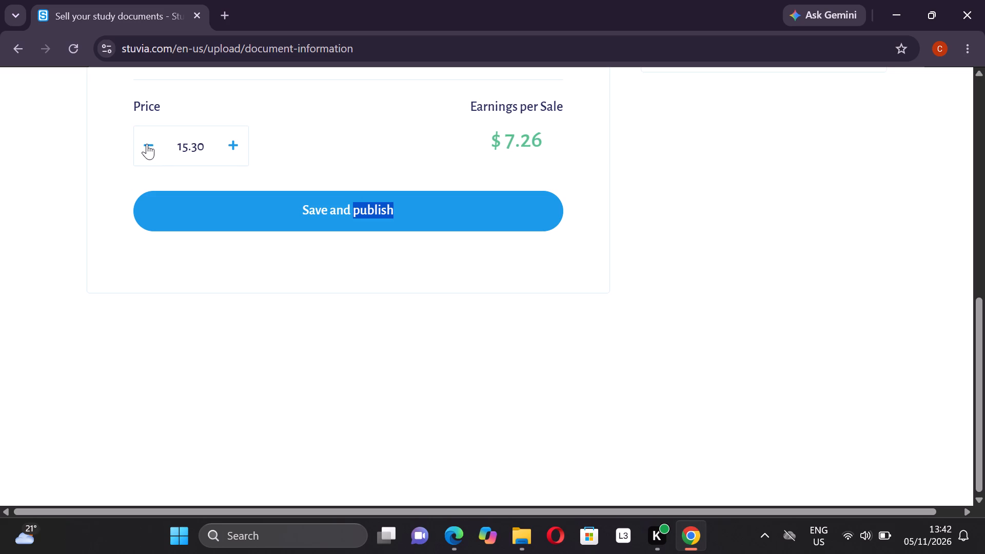
pyautogui.click(147, 144)
pyautogui.click(147, 144)
# Save and publish the Jctc Bio 137 document.
pyautogui.doubleClick(290, 201)
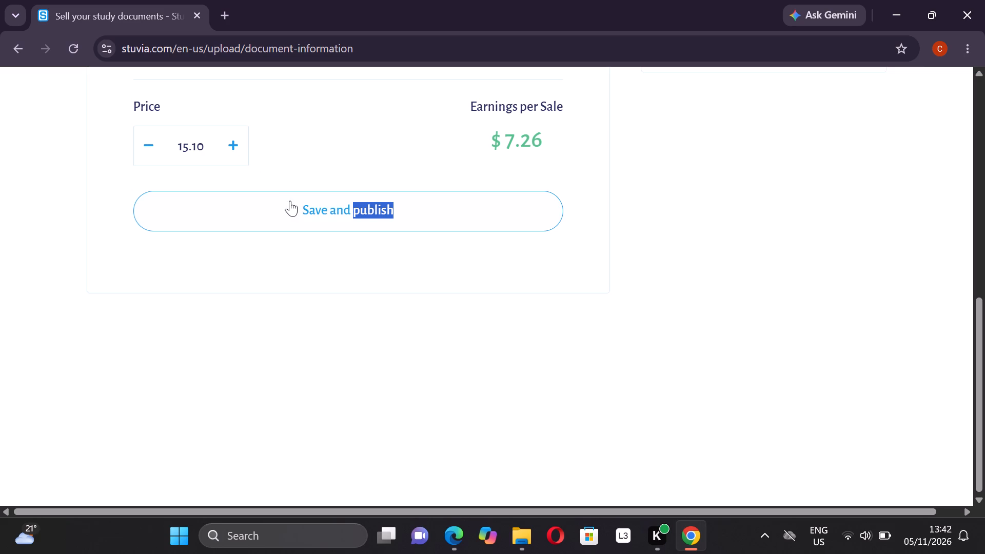
pyautogui.click(304, 205)
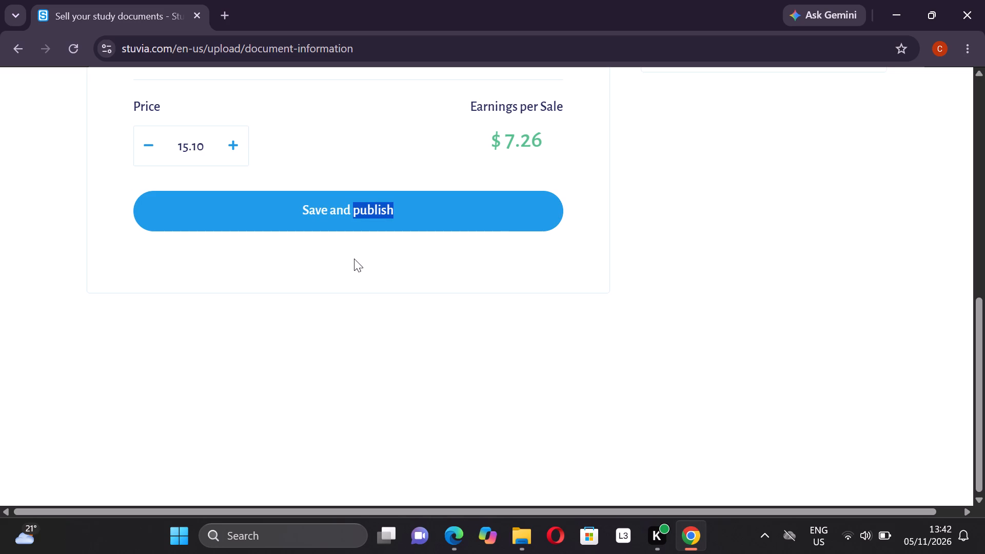
pyautogui.doubleClick(354, 259)
pyautogui.click(305, 207)
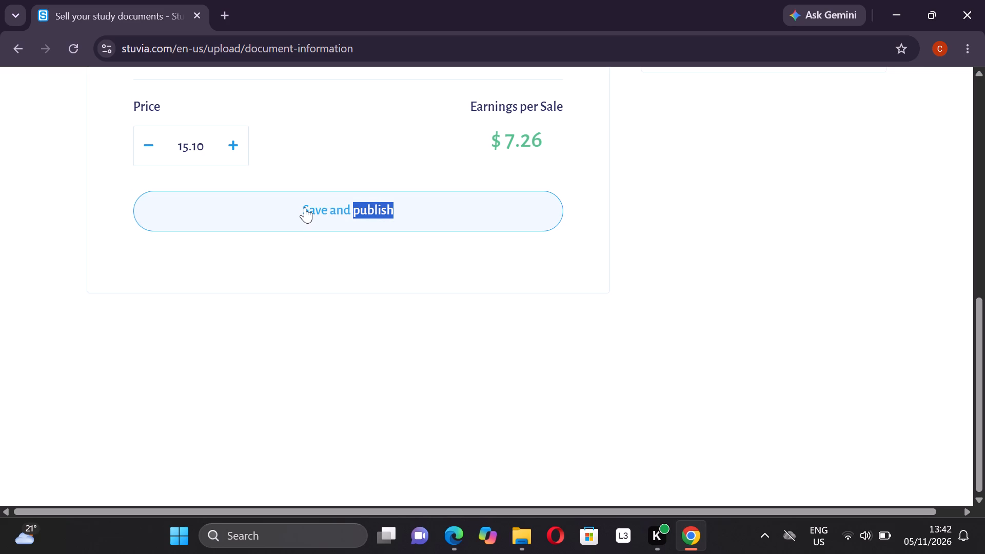
pyautogui.tripleClick(305, 207)
pyautogui.click(305, 207)
pyautogui.tripleClick(305, 207)
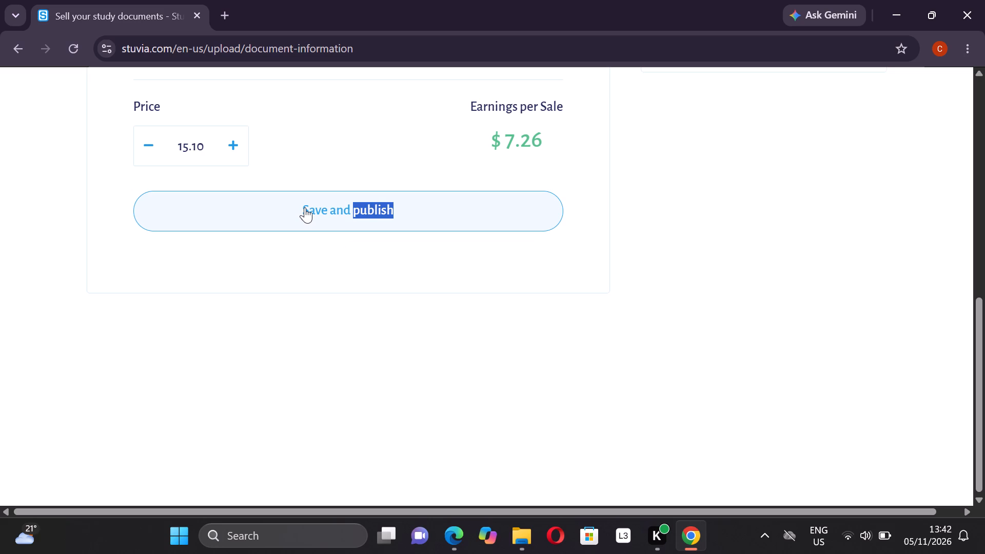
pyautogui.doubleClick(305, 207)
pyautogui.moveTo(305, 207); pyautogui.dragTo(407, 209)
pyautogui.click(407, 209)
pyautogui.click(376, 114)
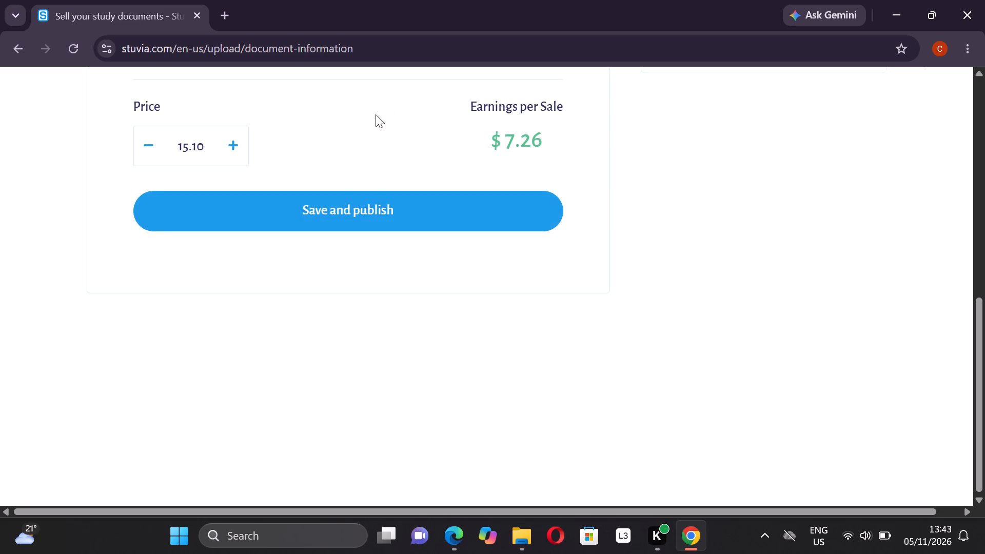
pyautogui.doubleClick(346, 207)
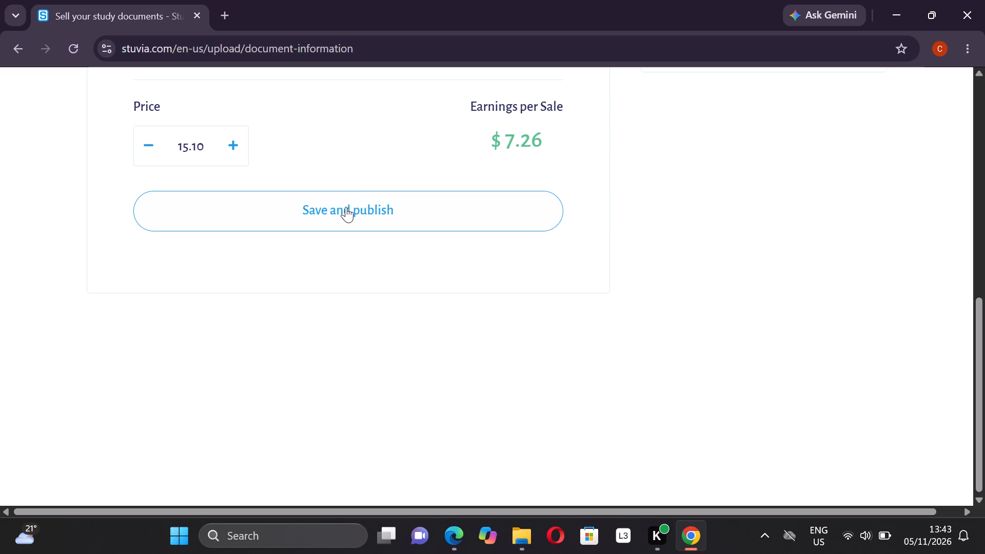
pyautogui.doubleClick(346, 207)
pyautogui.tripleClick(346, 207)
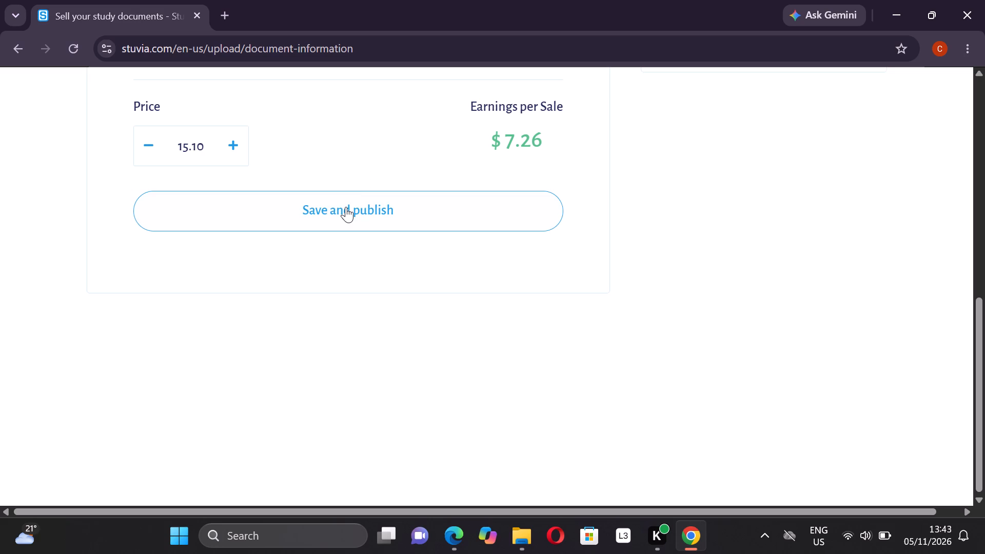
pyautogui.tripleClick(346, 207)
pyautogui.click(346, 207)
pyautogui.press('Return')
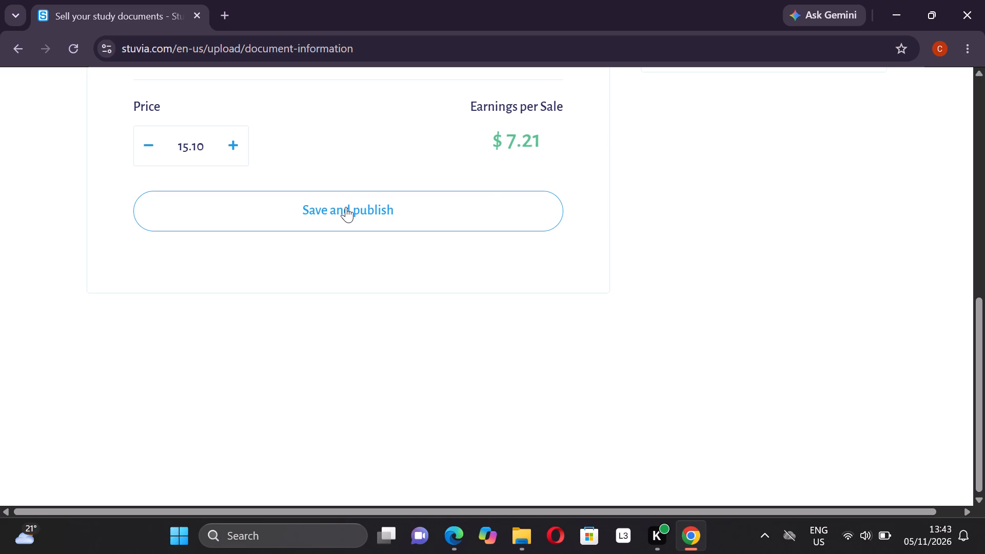
pyautogui.press('Return')
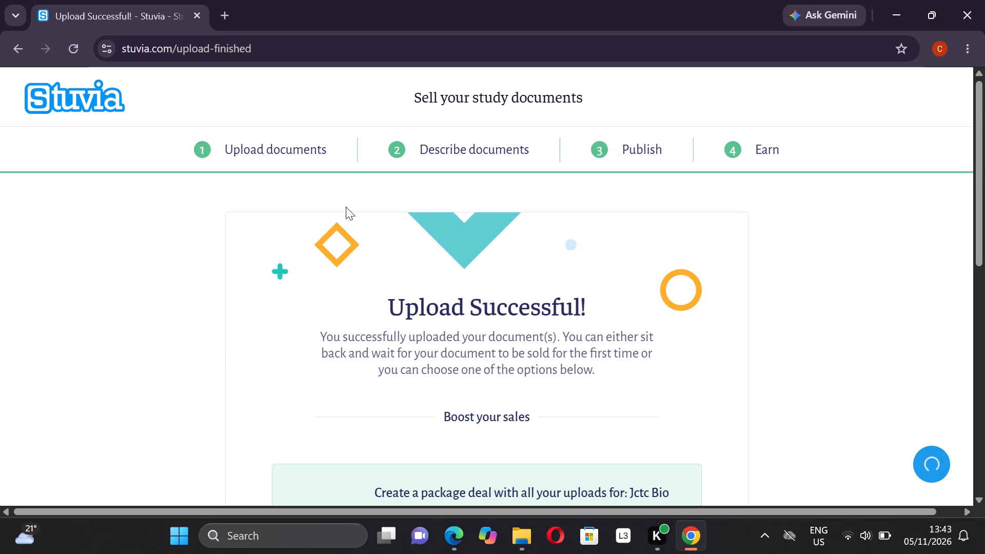
# Start creating a package deal with all uploads for the Jctc Bio 137 course.
pyautogui.scroll(-3, 346, 207)
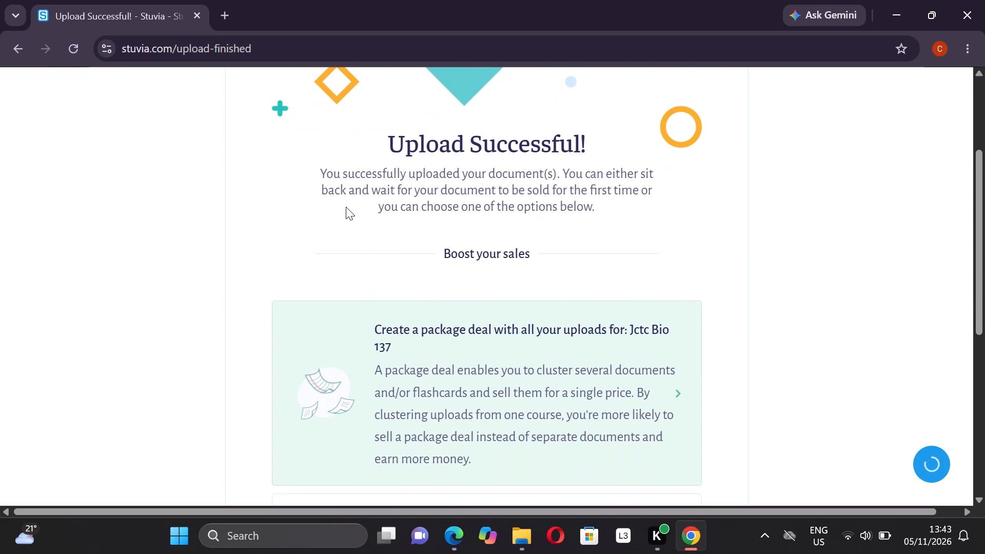
pyautogui.scroll(-2, 346, 207)
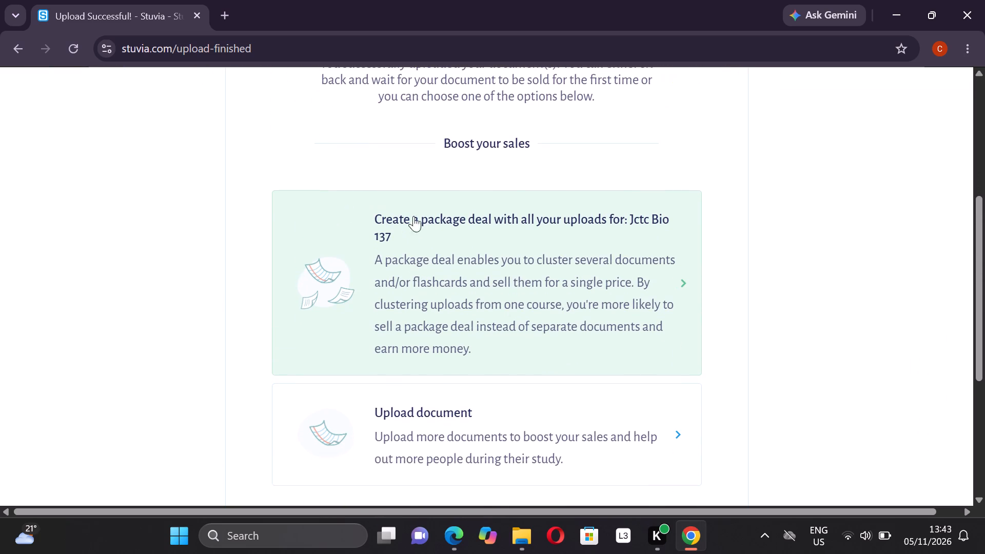
pyautogui.doubleClick(439, 230)
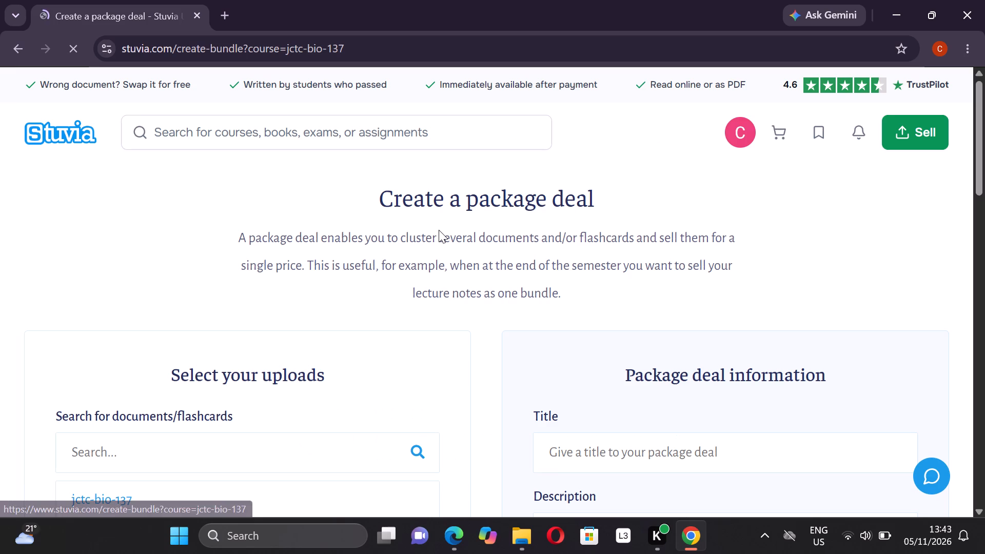
# Review the Jctc Bio 137 uploads preselected for the package deal and its information form.
pyautogui.scroll(-2, 439, 230)
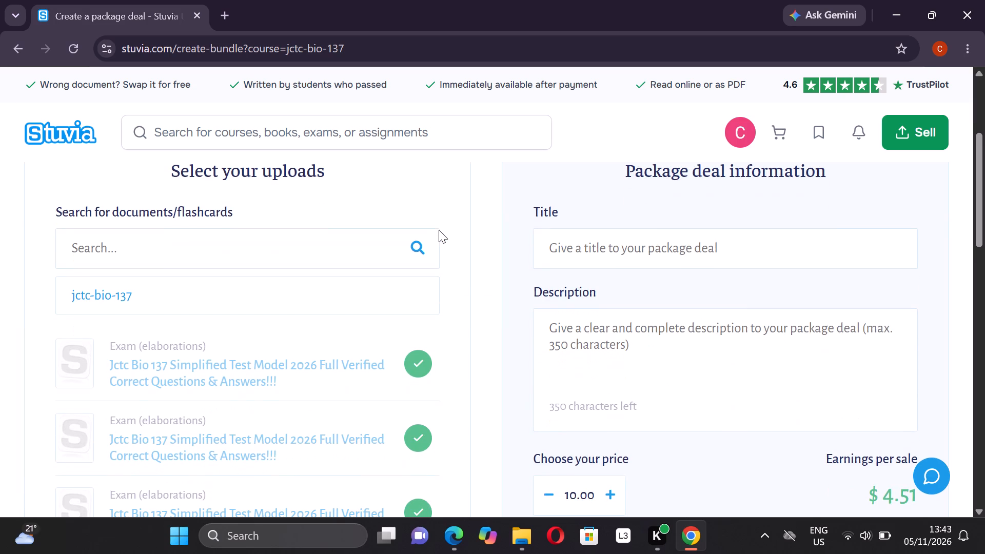
pyautogui.scroll(-2, 439, 230)
pyautogui.scroll(-1, 416, 154)
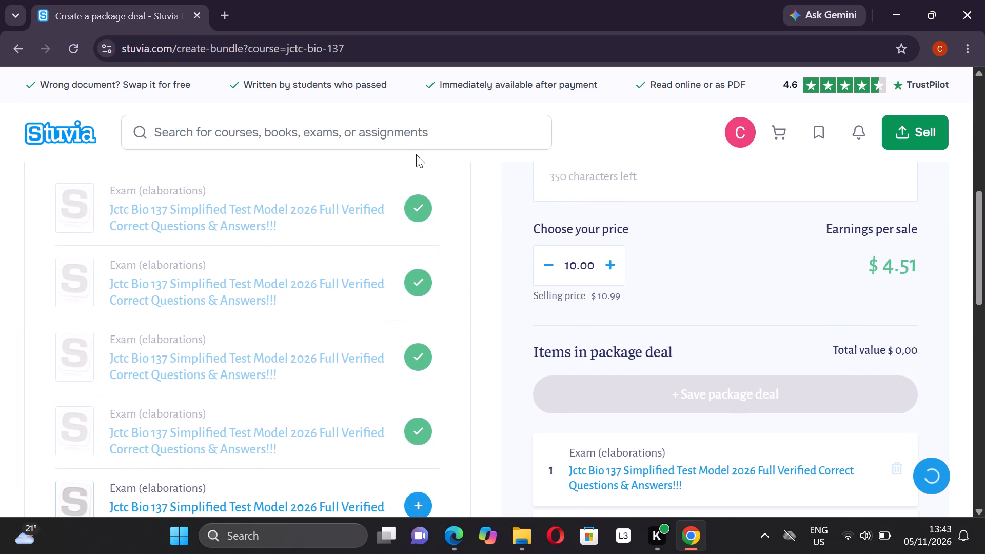
pyautogui.scroll(-1, 416, 154)
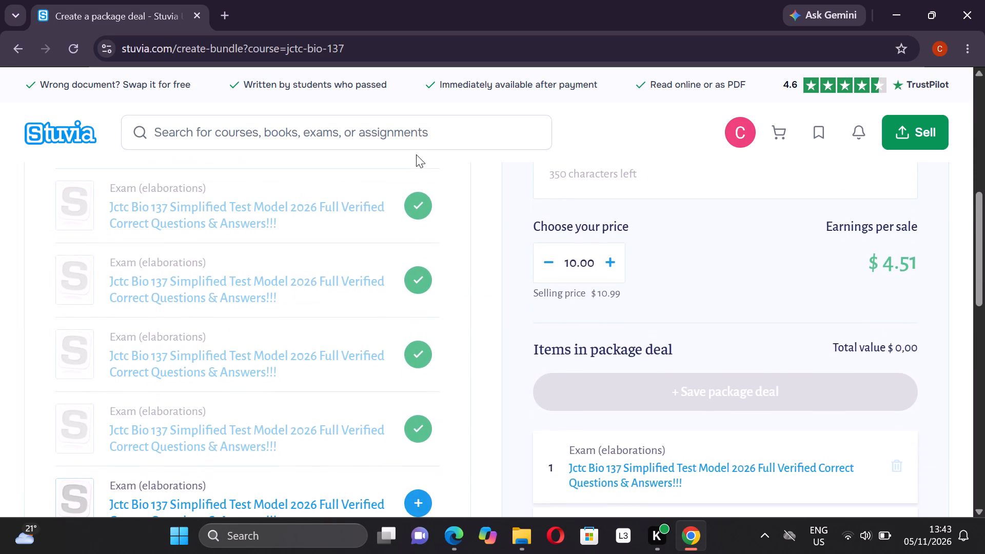
pyautogui.scroll(-3, 416, 154)
pyautogui.scroll(1, 416, 154)
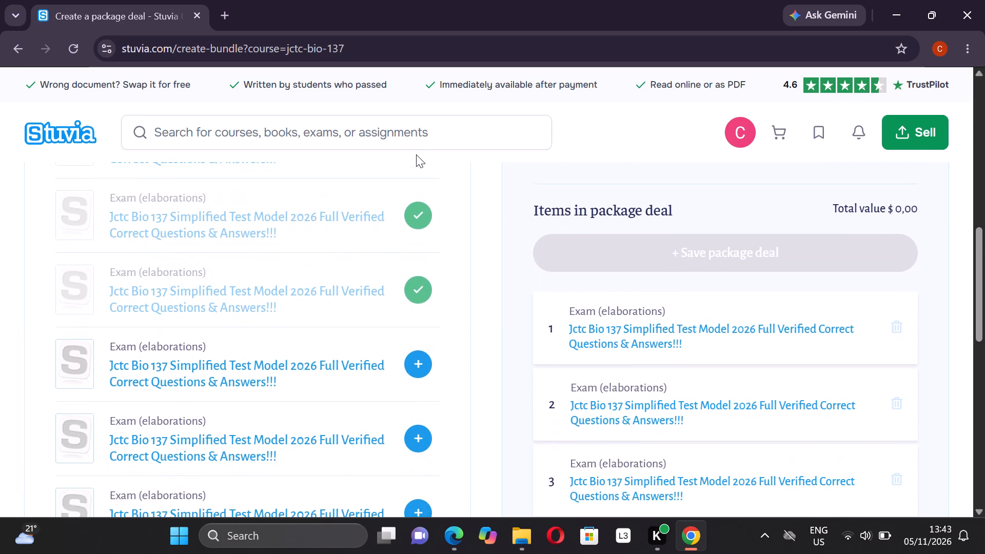
pyautogui.scroll(1, 416, 154)
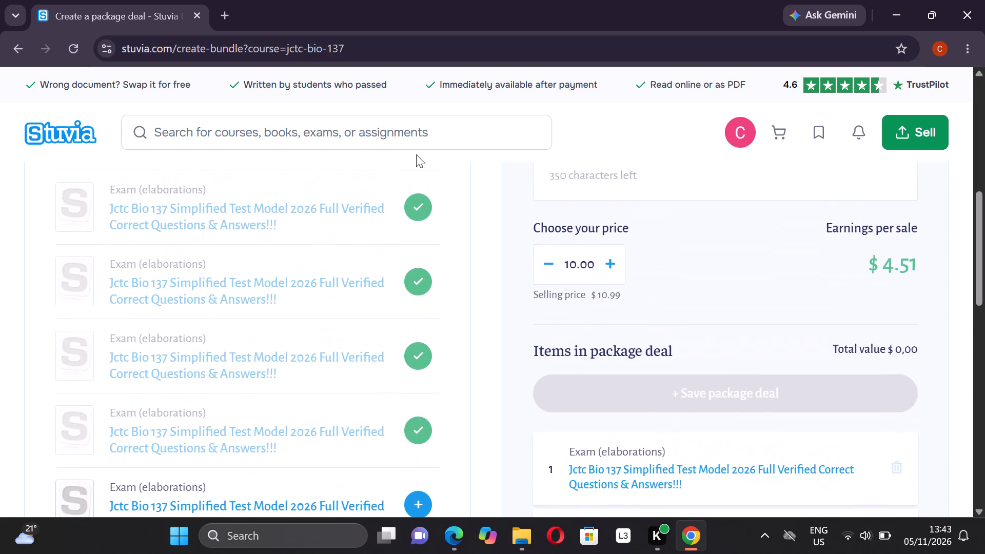
pyautogui.scroll(3, 416, 154)
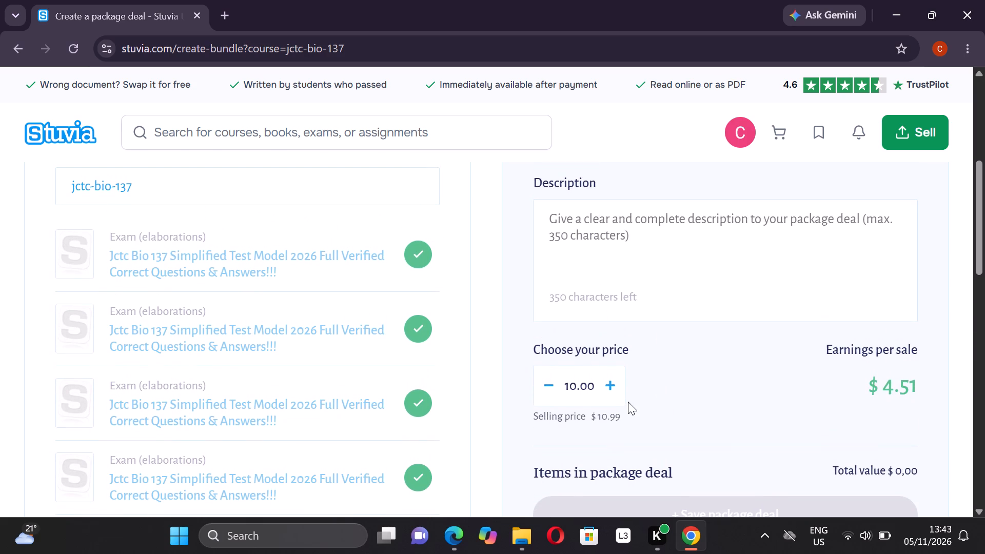
# Raise the package deal's chosen price to 43.50.
pyautogui.tripleClick(609, 387)
pyautogui.tripleClick(609, 387)
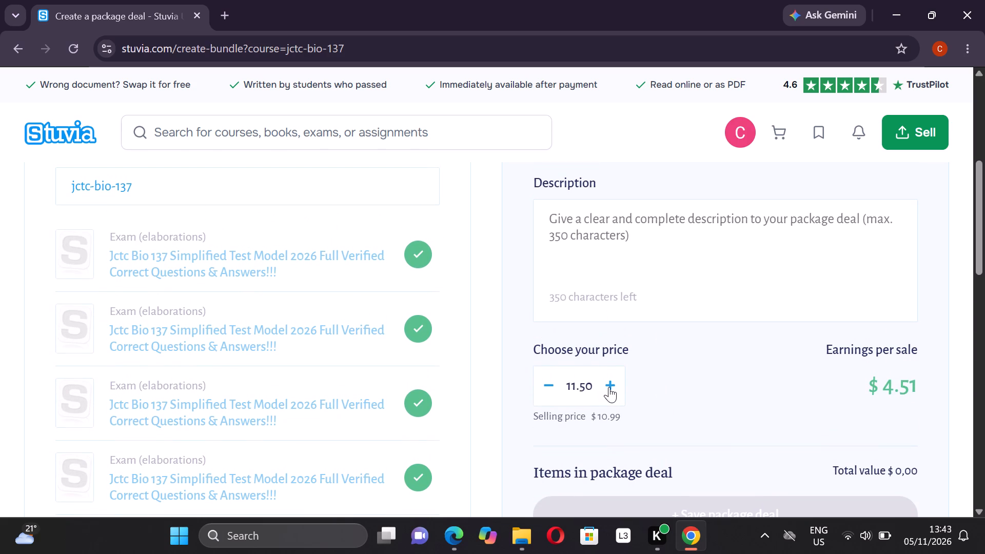
pyautogui.tripleClick(609, 387)
pyautogui.click(609, 387)
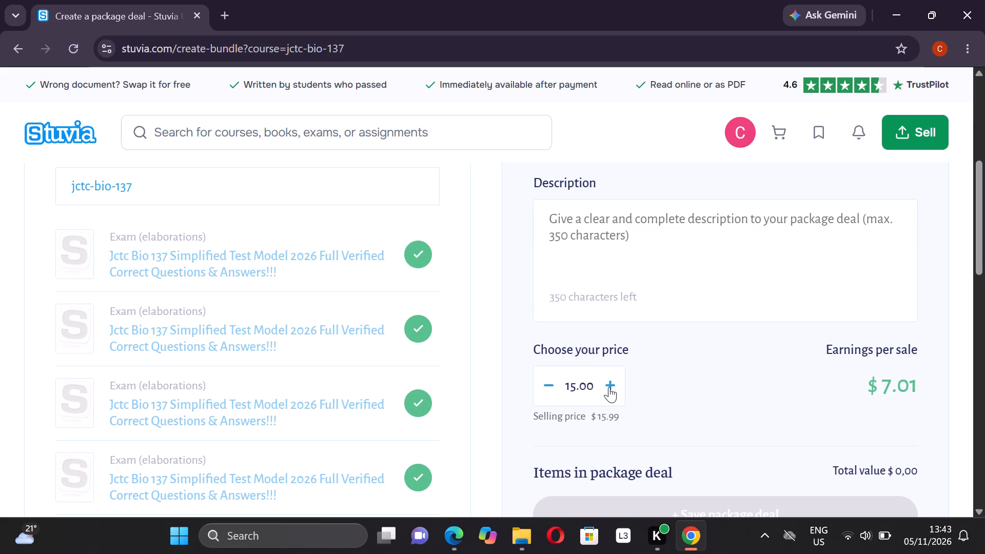
pyautogui.scroll(-2, 609, 387)
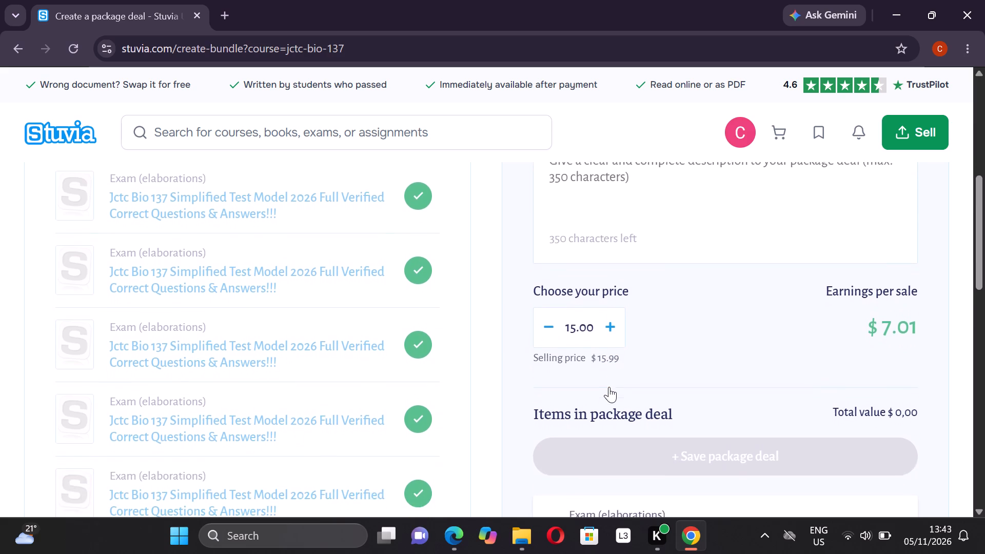
pyautogui.scroll(-2, 609, 387)
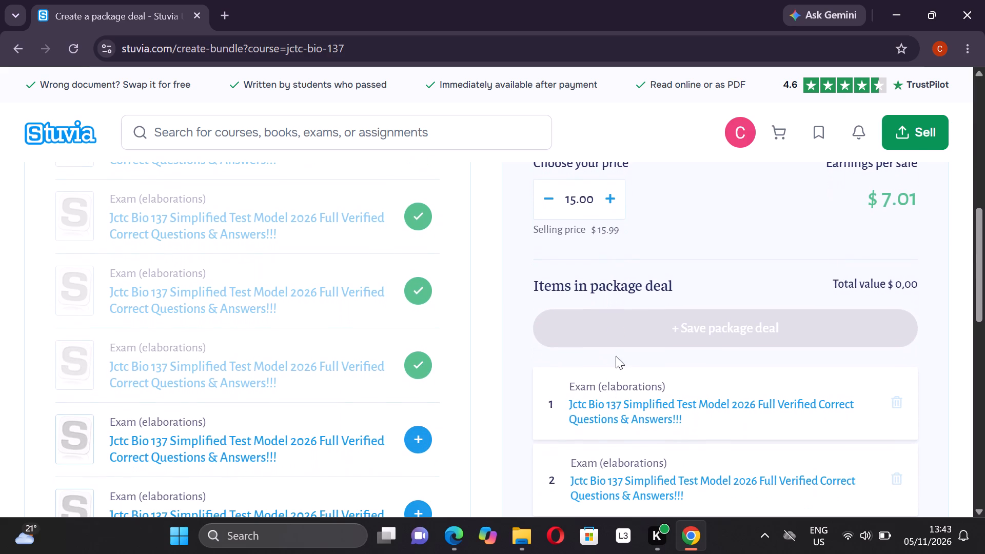
pyautogui.tripleClick(609, 194)
pyautogui.tripleClick(609, 194)
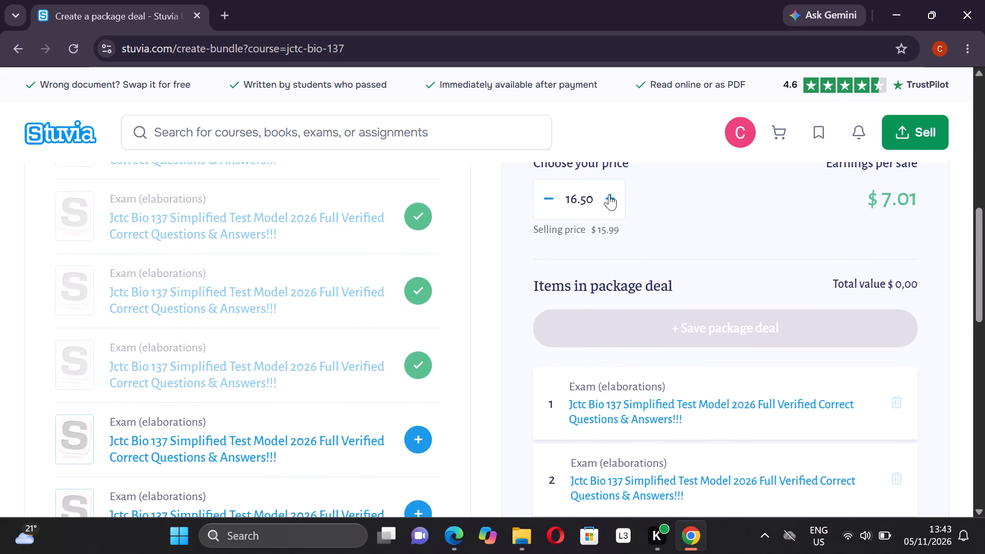
pyautogui.tripleClick(609, 194)
pyautogui.tripleClick(609, 194)
pyautogui.tripleClick(609, 194)
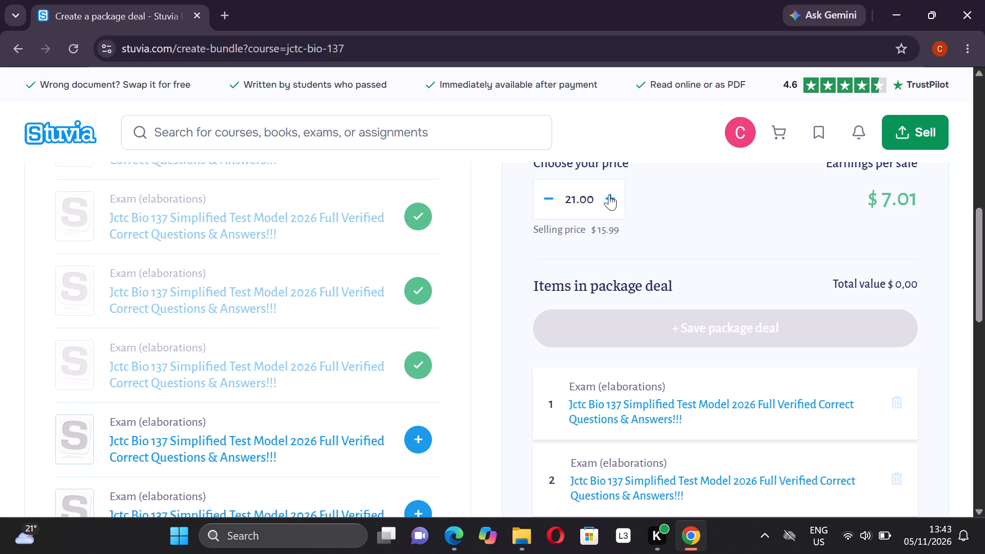
pyautogui.tripleClick(609, 194)
pyautogui.tripleClick(609, 194)
pyautogui.click(609, 194)
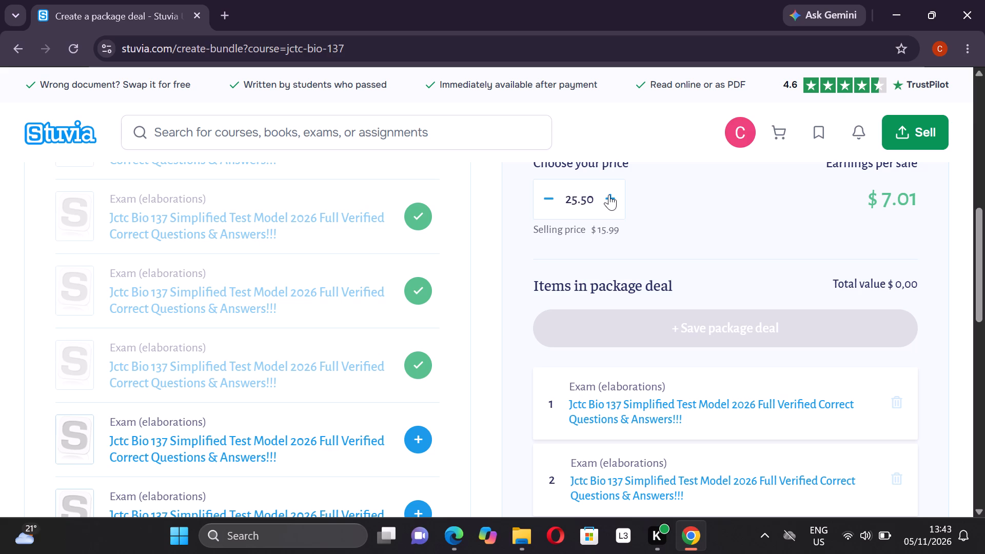
pyautogui.tripleClick(609, 194)
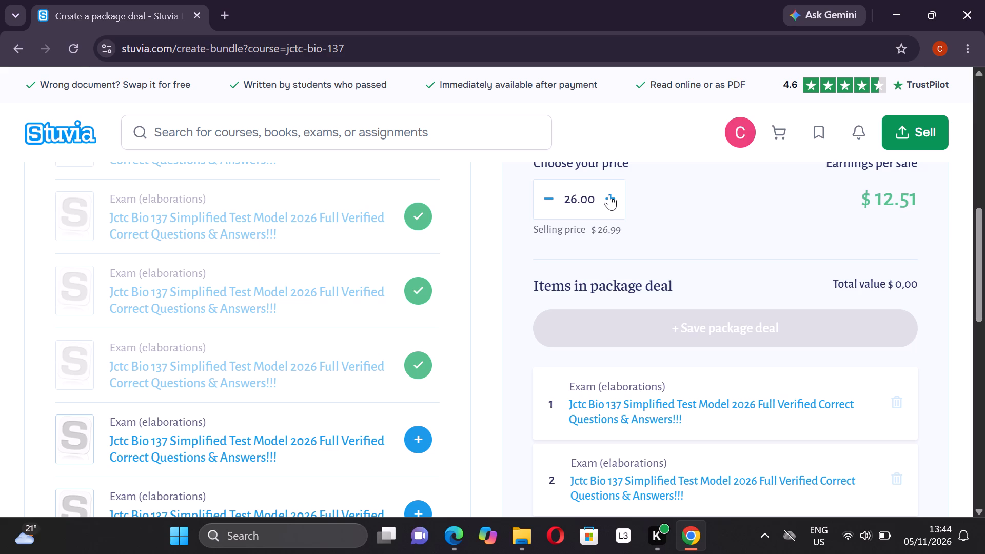
pyautogui.click(609, 194)
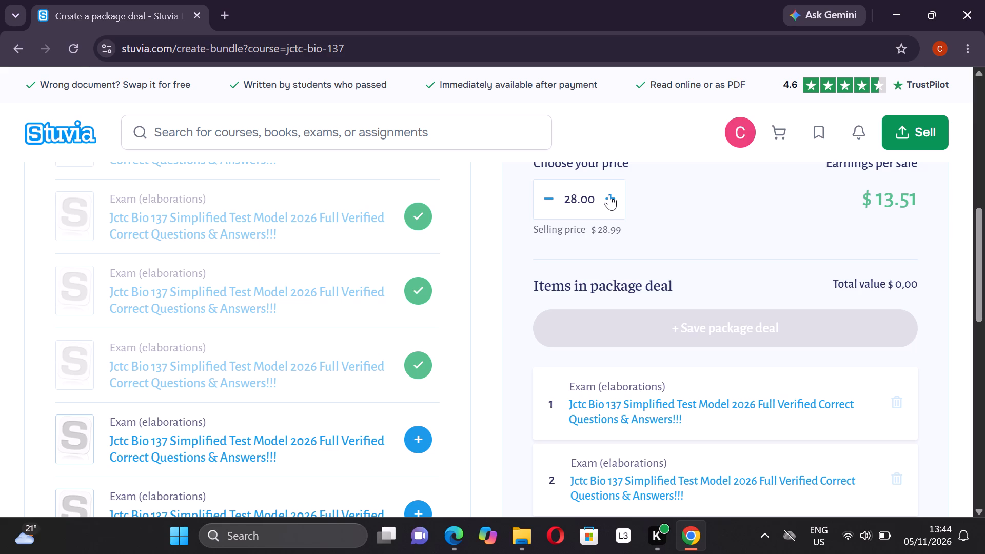
pyautogui.tripleClick(609, 194)
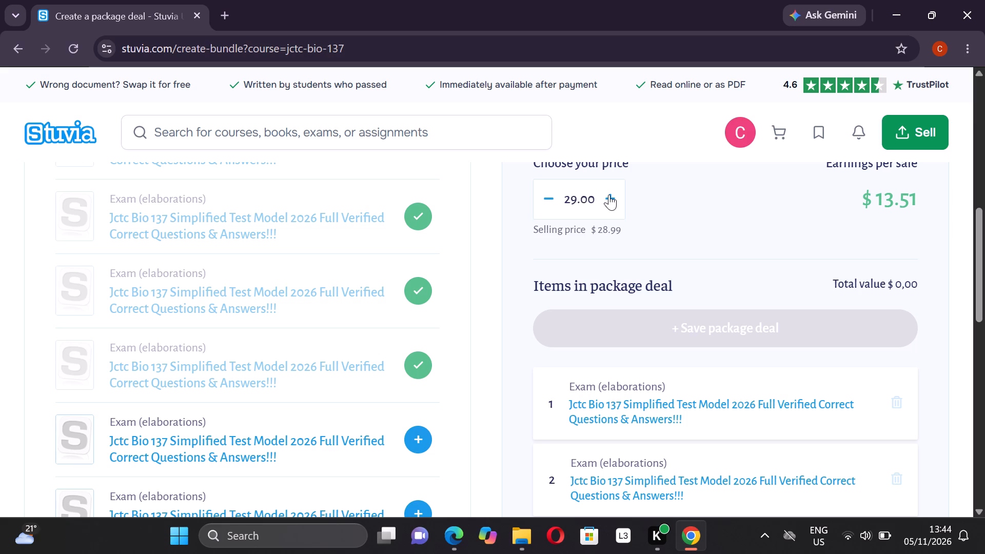
pyautogui.tripleClick(609, 194)
pyautogui.tripleClick(609, 194)
pyautogui.tripleClick(609, 194)
pyautogui.tripleClick(609, 194)
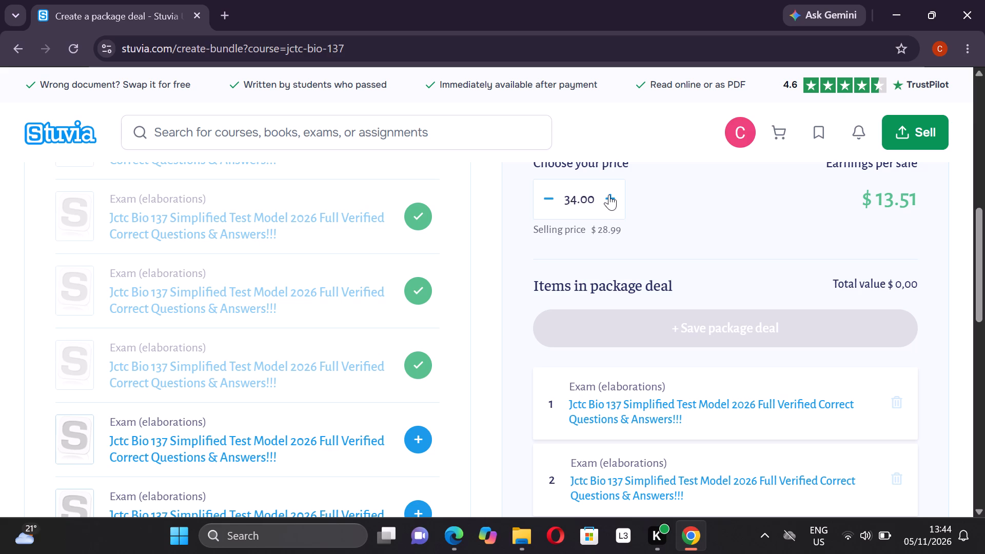
pyautogui.tripleClick(609, 194)
pyautogui.tripleClick(609, 194)
pyautogui.tripleClick(609, 194)
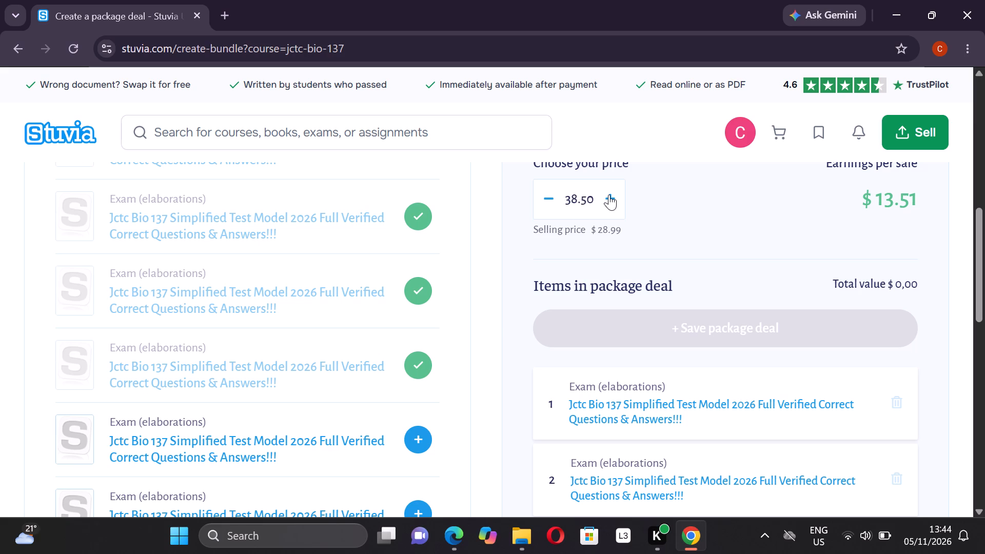
pyautogui.tripleClick(609, 194)
pyautogui.click(609, 194)
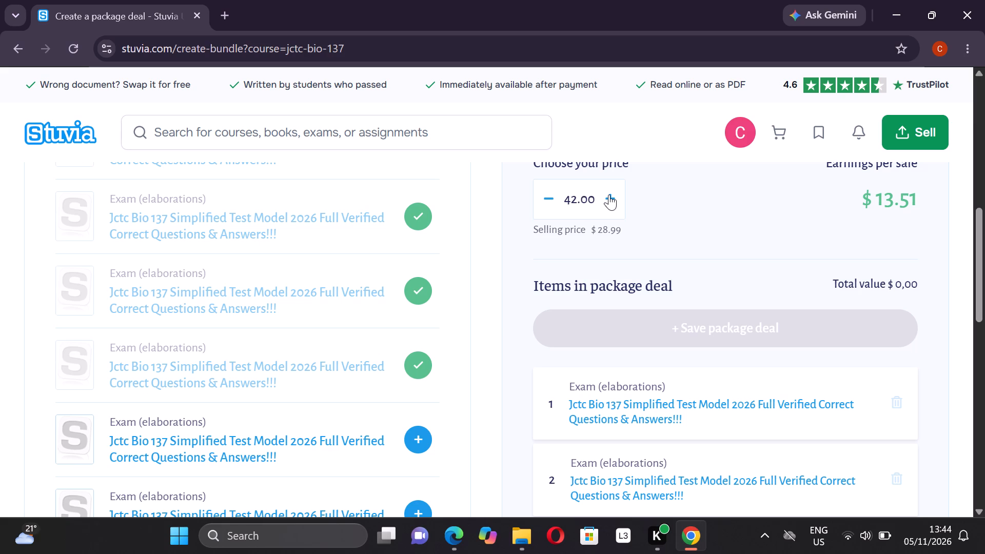
pyautogui.tripleClick(609, 194)
# Lower the package deal's chosen price to 35.10.
pyautogui.tripleClick(551, 197)
pyautogui.tripleClick(551, 197)
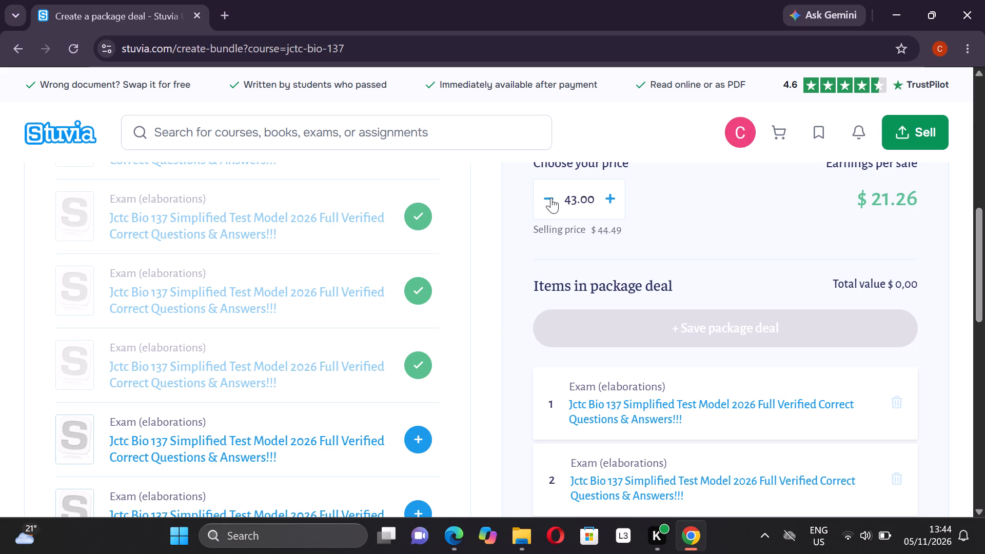
pyautogui.click(551, 197)
pyautogui.tripleClick(551, 197)
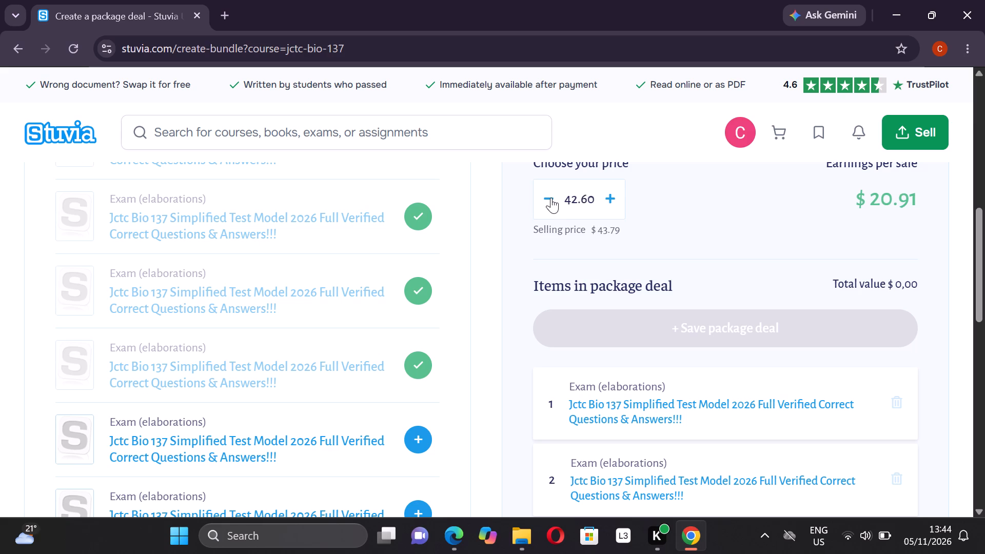
pyautogui.tripleClick(551, 197)
pyautogui.tripleClick(551, 197)
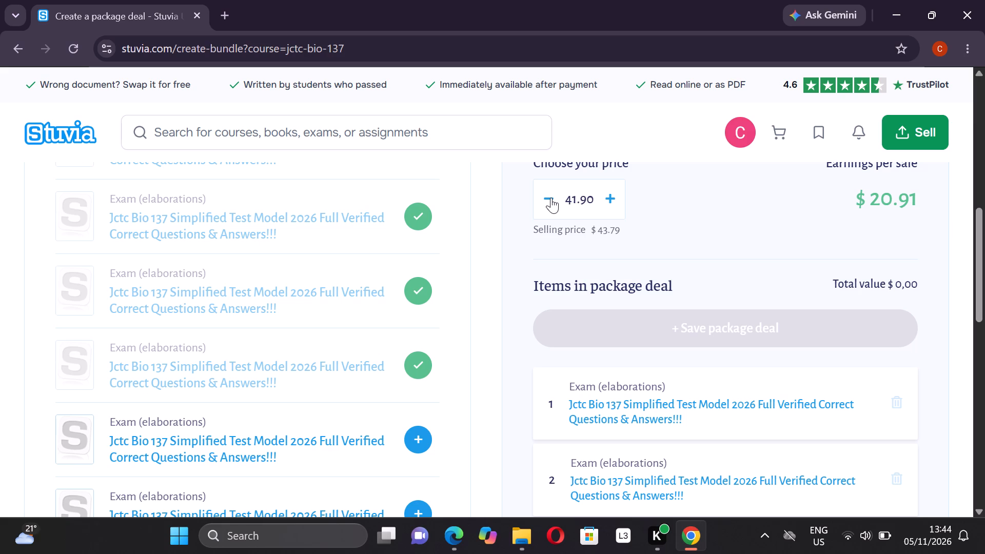
pyautogui.tripleClick(551, 197)
pyautogui.doubleClick(551, 197)
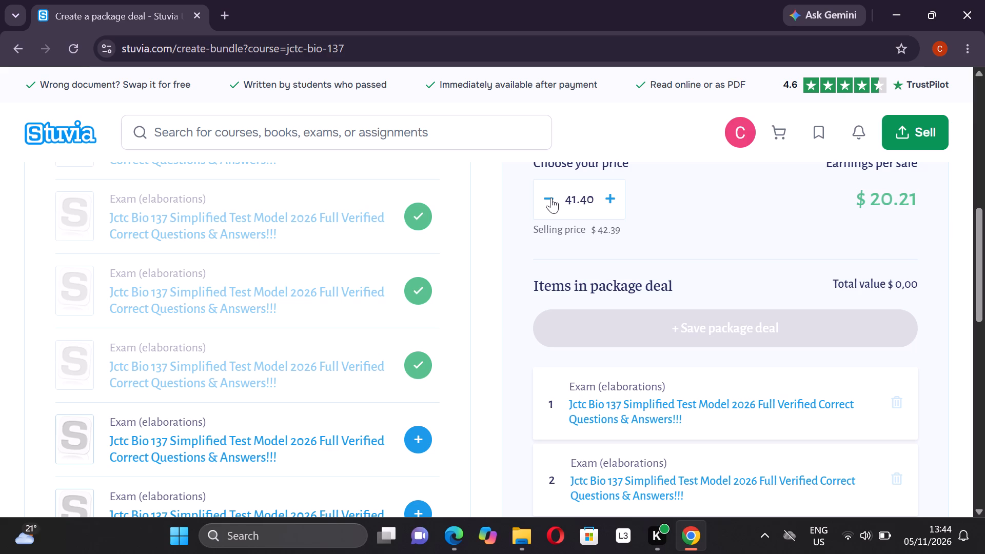
pyautogui.tripleClick(551, 197)
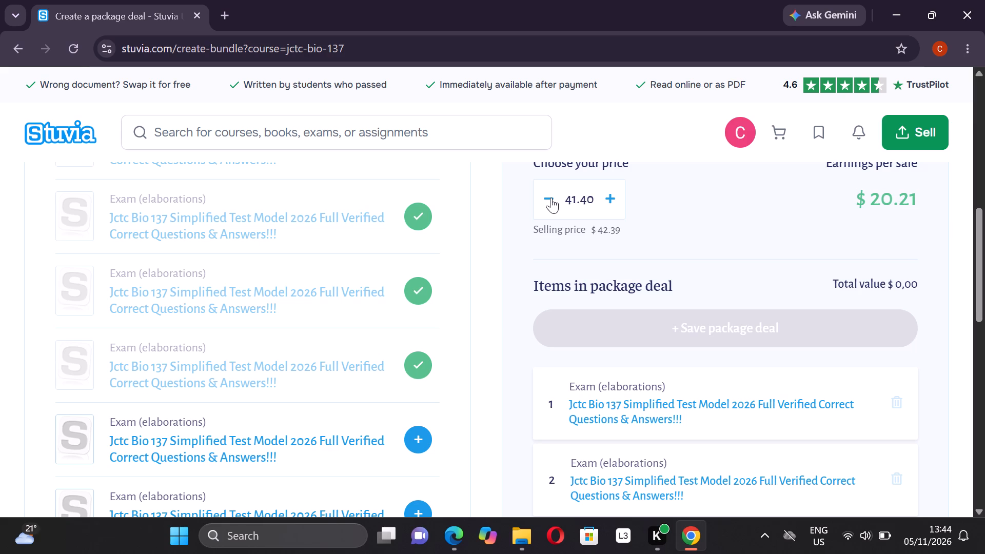
pyautogui.tripleClick(551, 197)
pyautogui.tripleClick(551, 197)
pyautogui.tripleClick(551, 197)
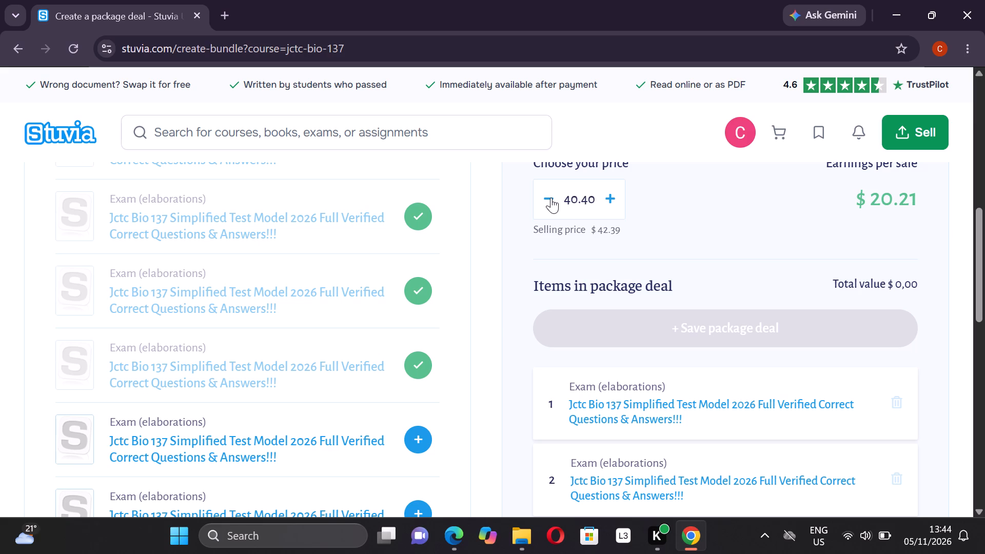
pyautogui.tripleClick(551, 197)
pyautogui.tripleClick(551, 197)
pyautogui.tripleClick(551, 197)
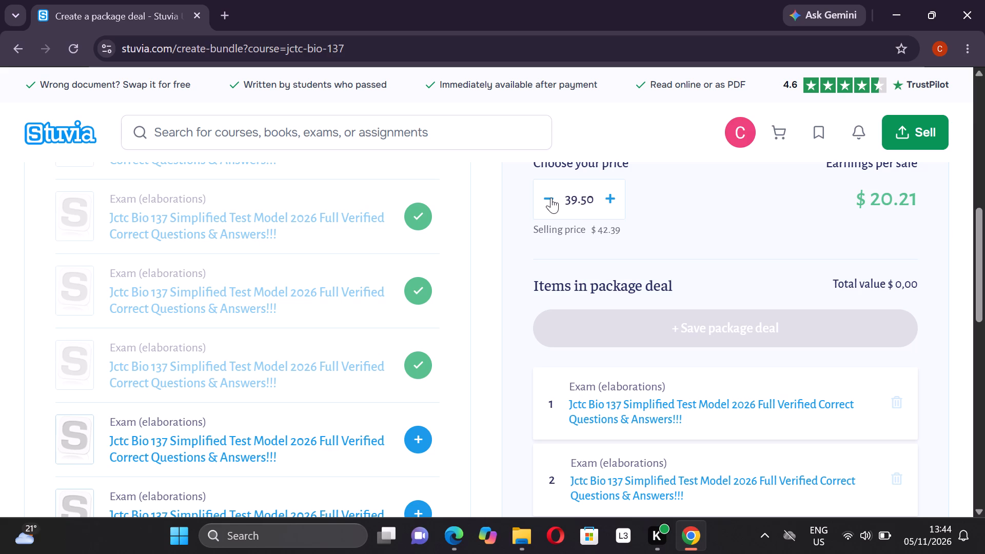
pyautogui.tripleClick(551, 197)
pyautogui.tripleClick(551, 197)
pyautogui.tripleClick(551, 197)
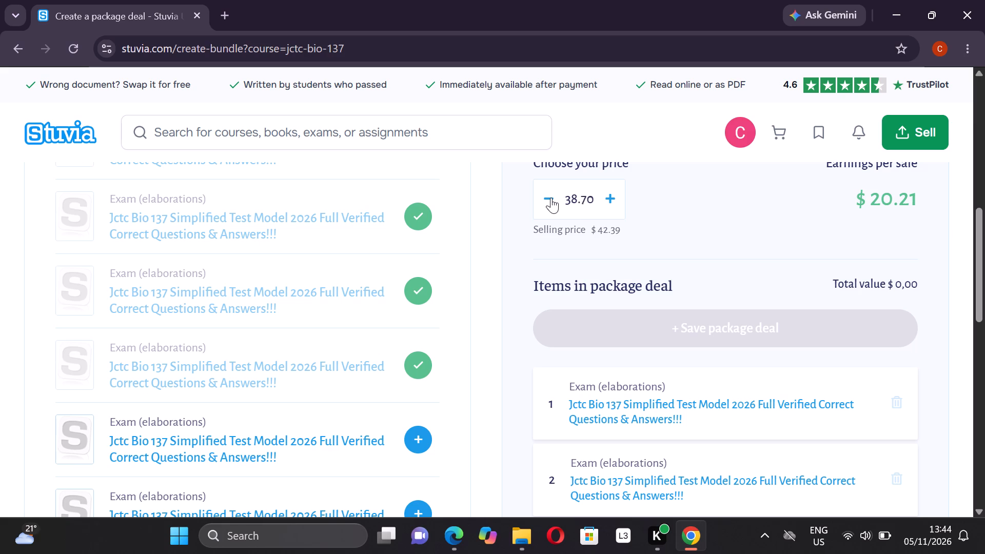
pyautogui.click(551, 197)
pyautogui.tripleClick(551, 197)
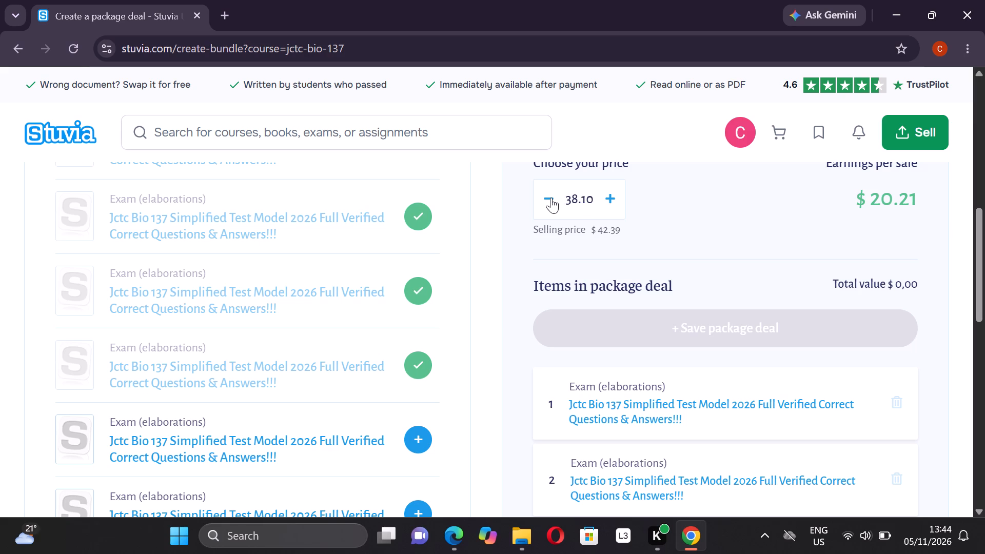
pyautogui.doubleClick(551, 197)
pyautogui.click(551, 197)
pyautogui.tripleClick(551, 197)
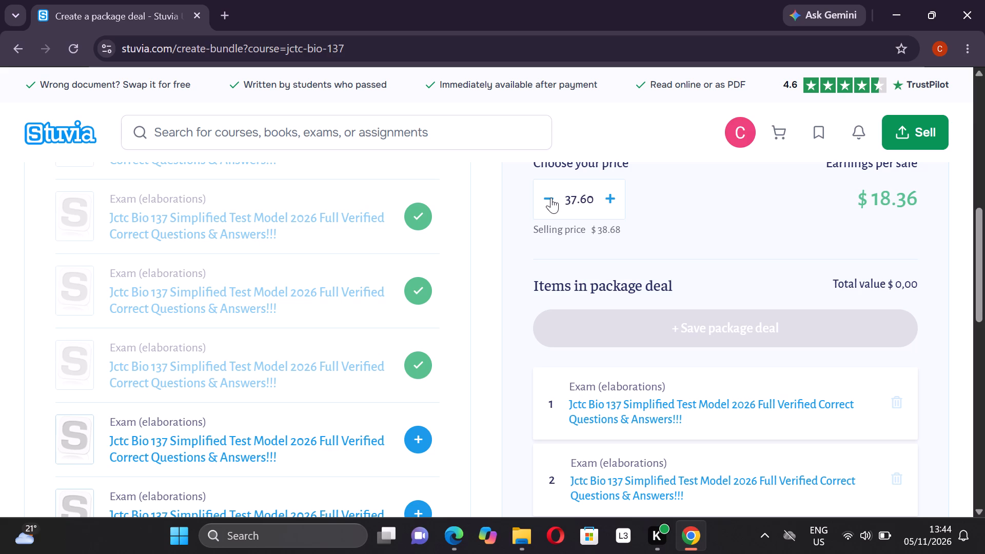
pyautogui.tripleClick(551, 197)
pyautogui.click(551, 197)
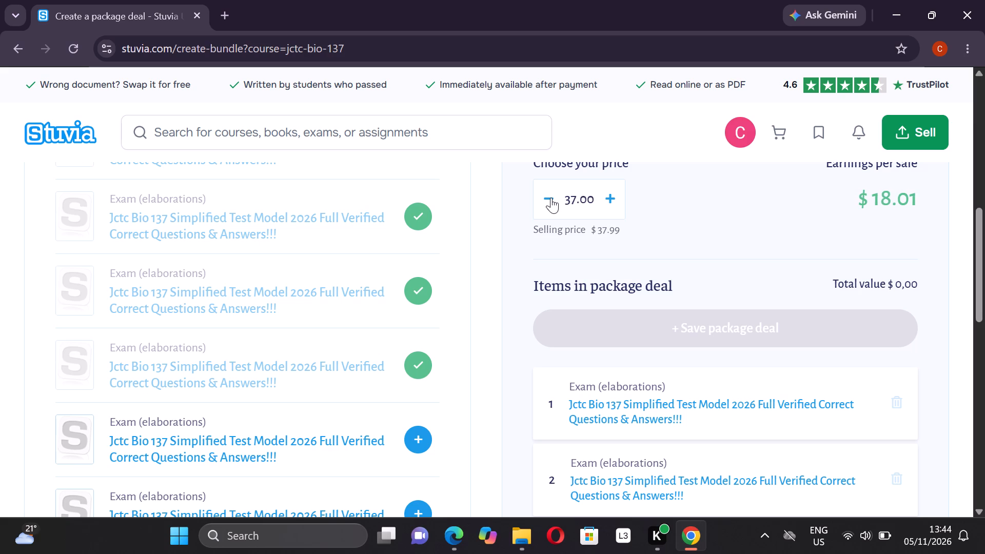
pyautogui.doubleClick(551, 197)
pyautogui.tripleClick(551, 197)
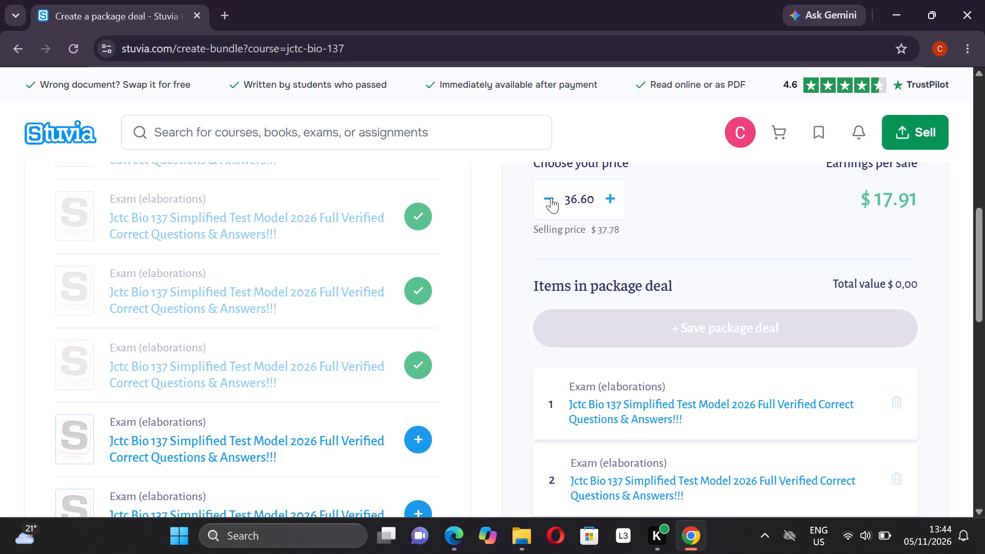
pyautogui.tripleClick(551, 197)
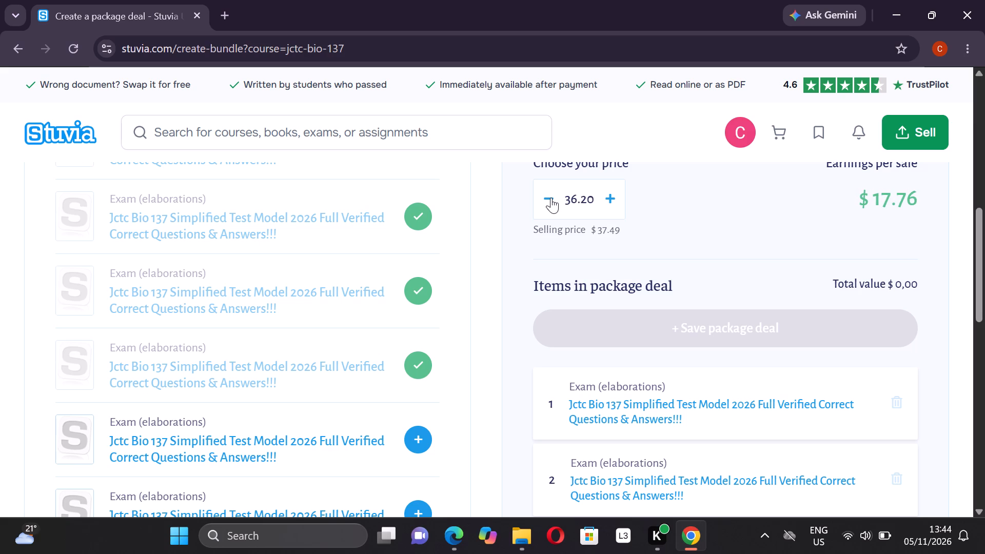
pyautogui.tripleClick(551, 197)
pyautogui.click(551, 197)
pyautogui.tripleClick(551, 197)
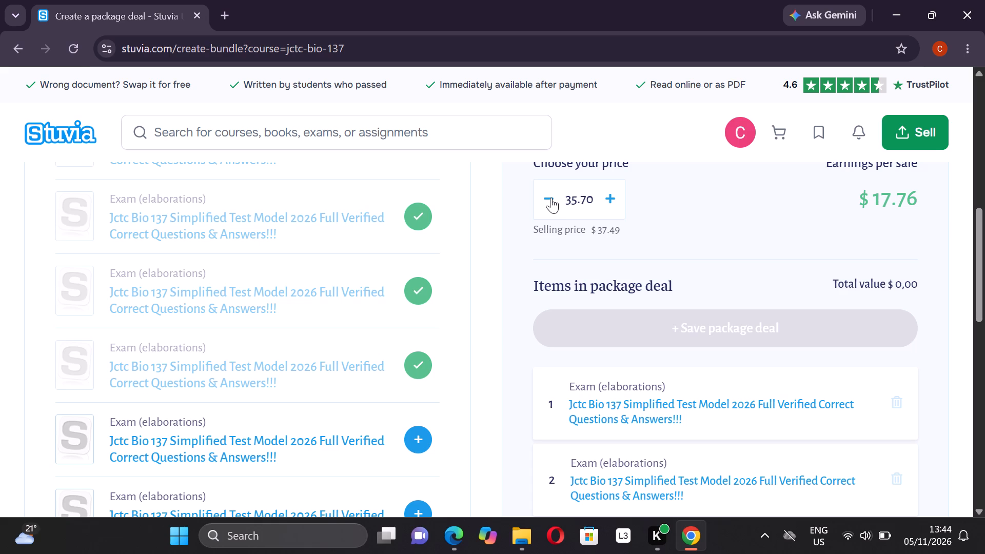
pyautogui.doubleClick(551, 197)
pyautogui.click(551, 197)
pyautogui.click(551, 197)
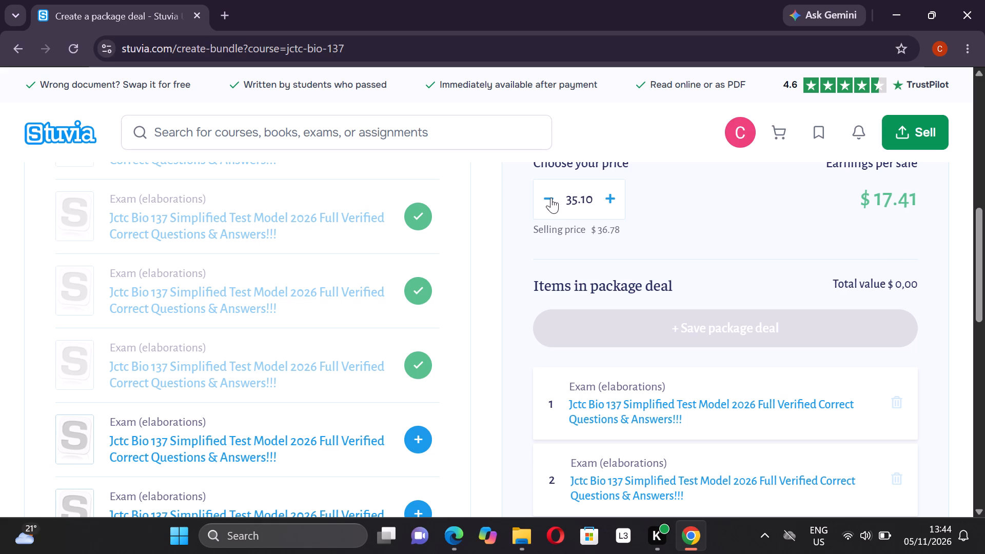
# Lower the package deal's chosen price to 35.00.
pyautogui.click(551, 197)
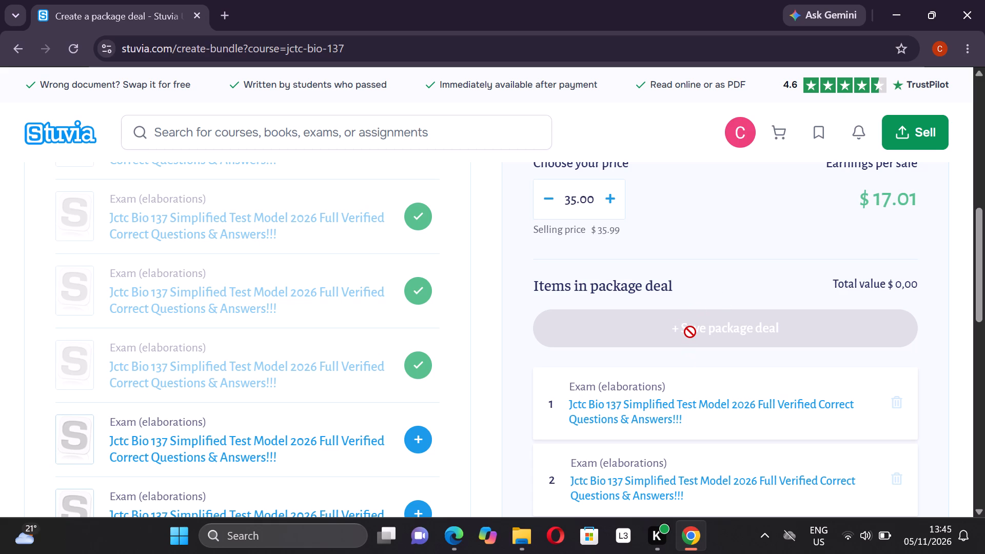
# Enter "jctc-bio-137" as the title of the package deal.
pyautogui.scroll(1, 680, 288)
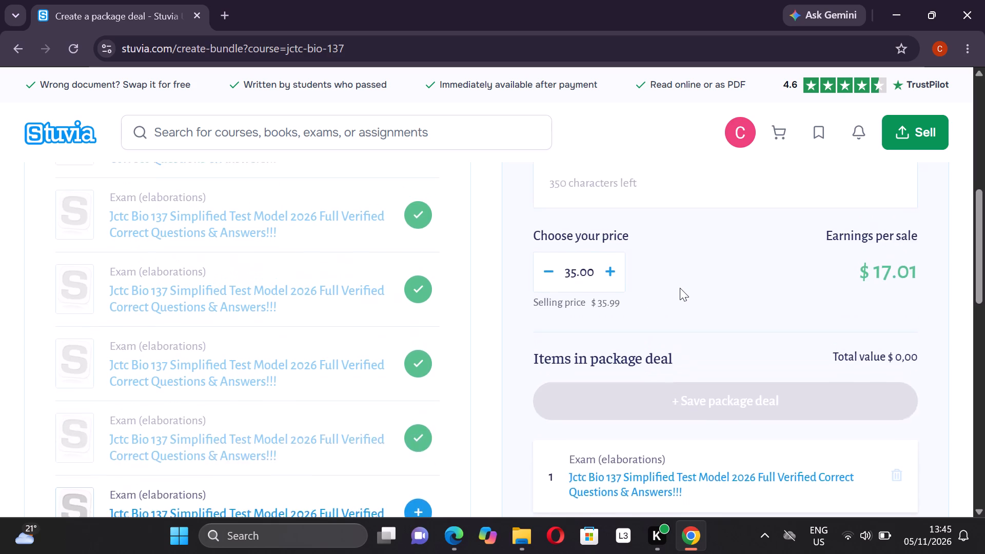
pyautogui.scroll(6, 680, 288)
pyautogui.hscroll(-1, 680, 288)
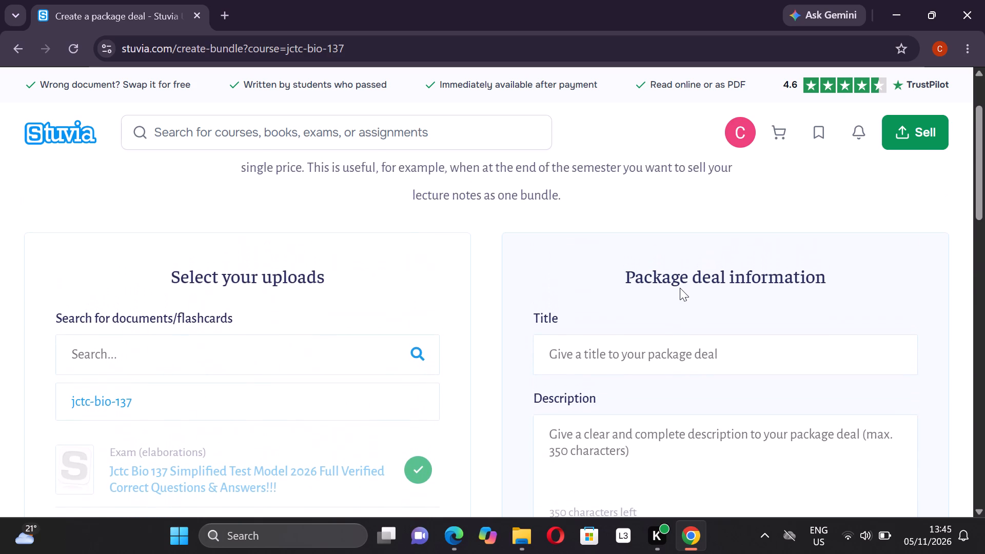
pyautogui.hscroll(-1, 680, 288)
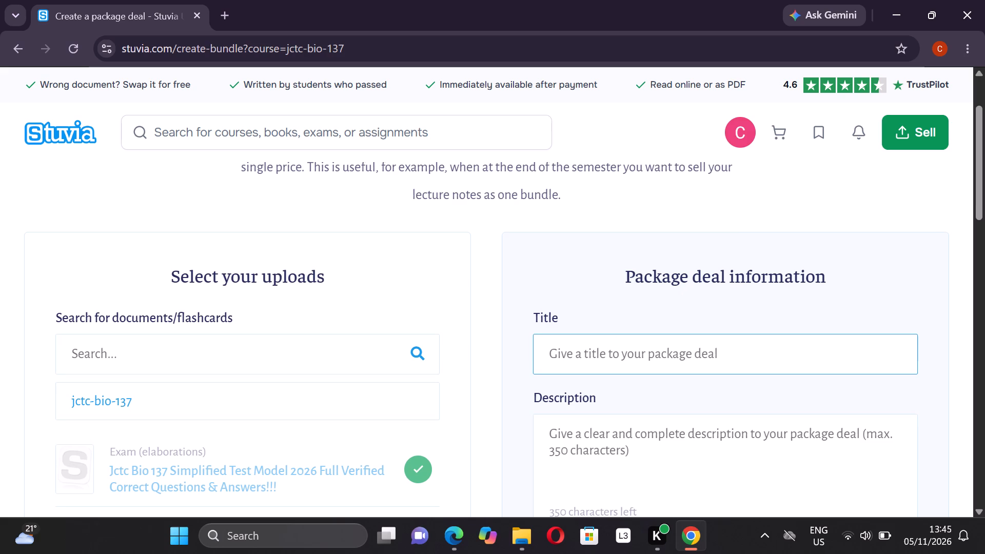
pyautogui.press('j')
pyautogui.press('c')
pyautogui.press('t')
pyautogui.press('c')
pyautogui.click(551, 358)
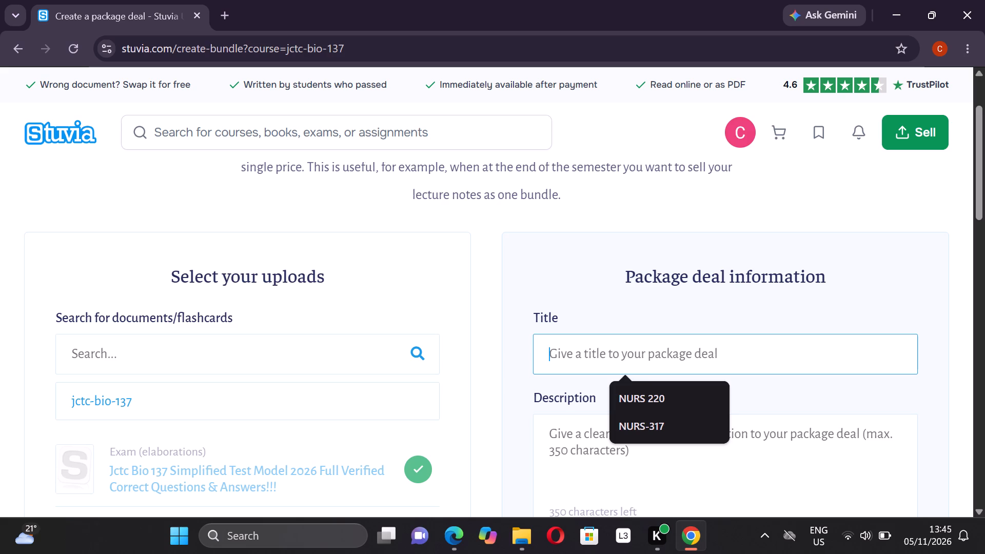
pyautogui.press('j')
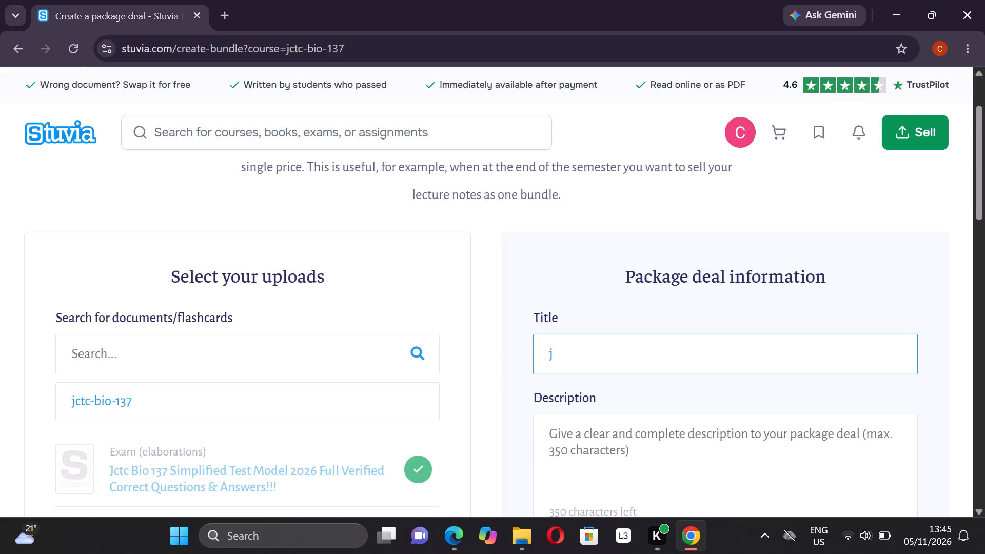
pyautogui.press('c')
pyautogui.press('t')
pyautogui.press('c')
pyautogui.press('-')
pyautogui.write('bio')
pyautogui.press('-')
pyautogui.press('1')
pyautogui.press('3')
pyautogui.press('7')
# Fill in the package deal's description with "jctc-bio-137 Comprehensive Test Model 2026-2027", reusing the title text as its start.
pyautogui.scroll(-1, 592, 430)
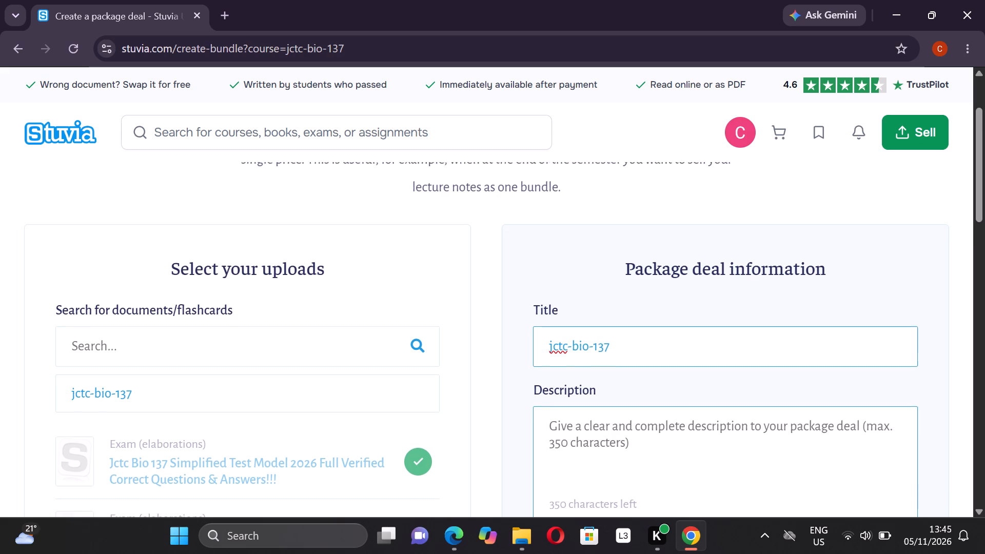
pyautogui.scroll(-1, 592, 430)
pyautogui.click(558, 385)
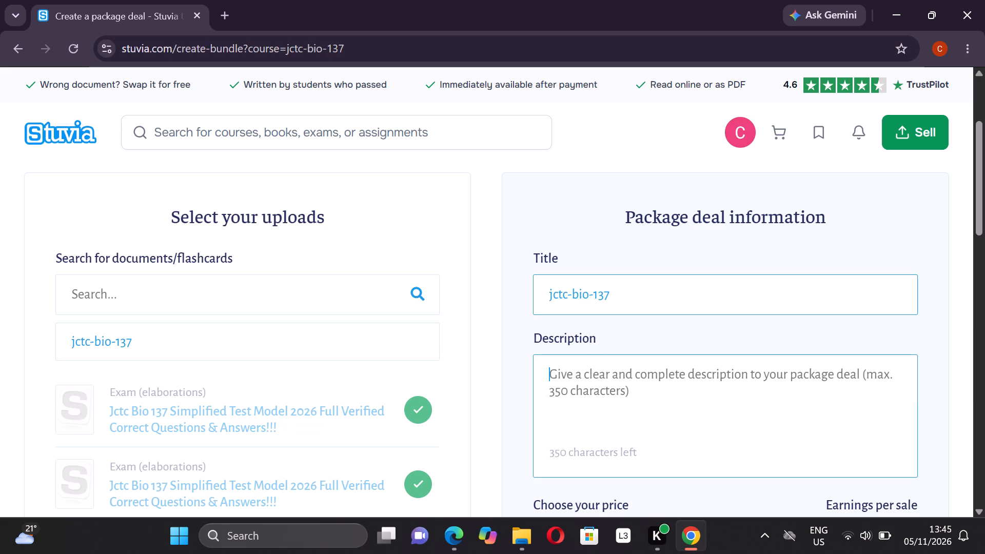
pyautogui.moveTo(546, 291); pyautogui.dragTo(638, 301)
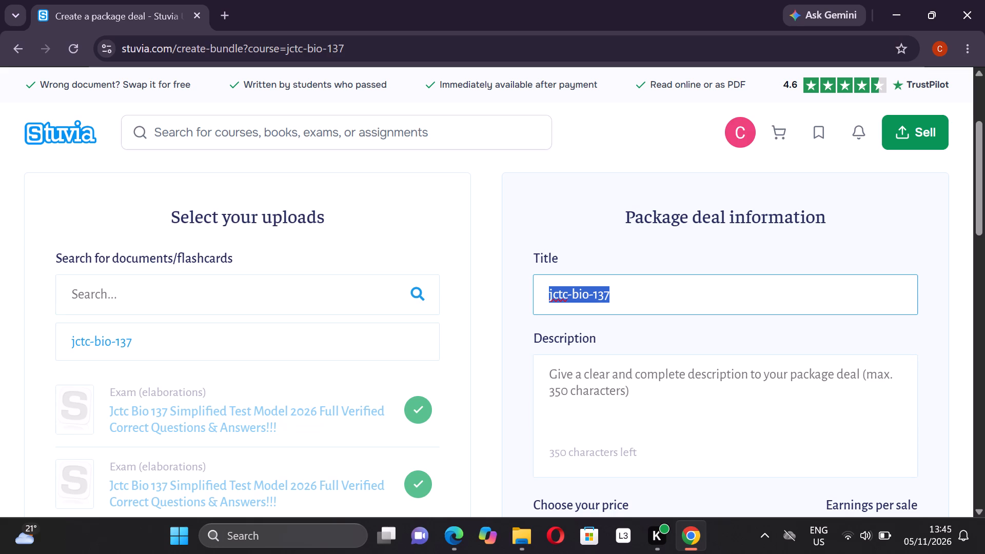
pyautogui.hotkey('ctrl', 'c')
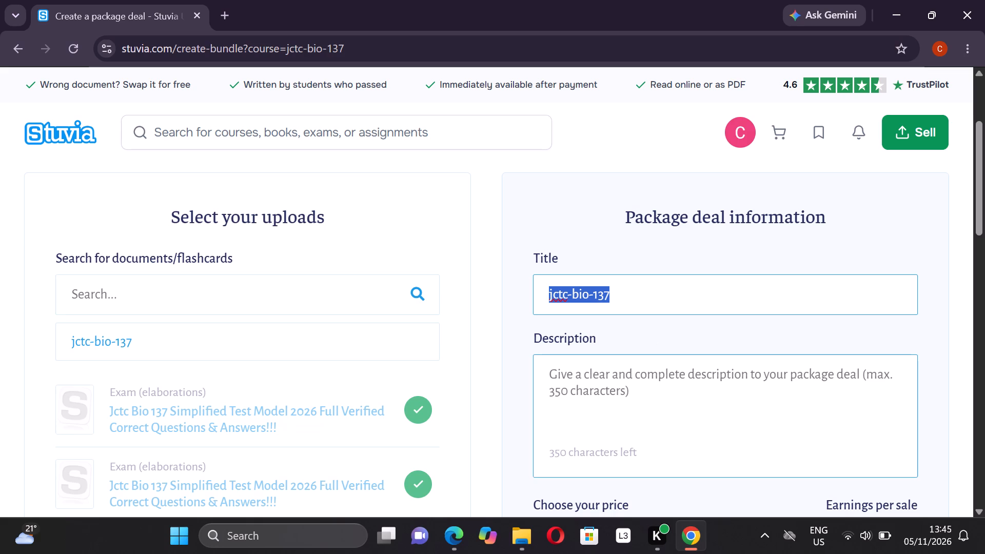
pyautogui.click(560, 378)
pyautogui.hotkey('ctrl', 'v')
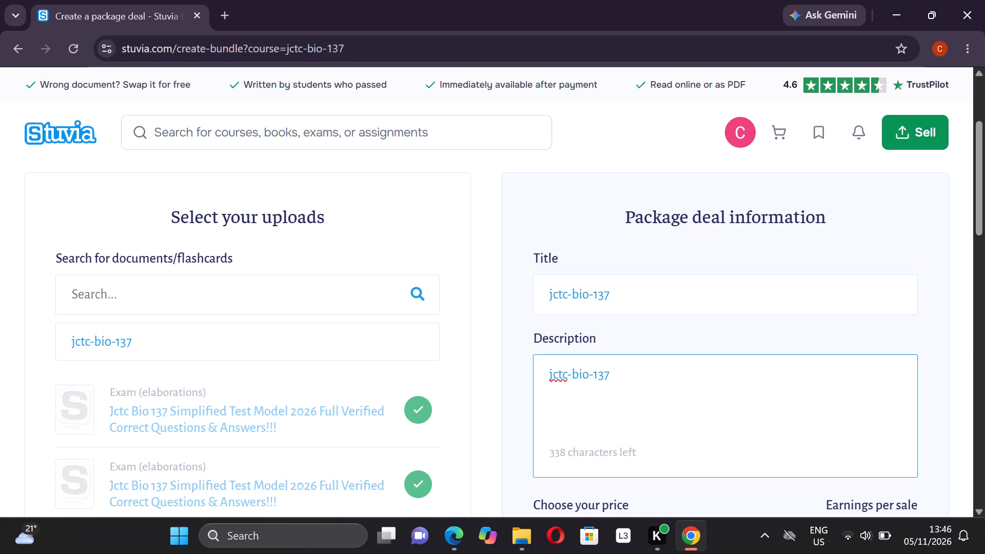
pyautogui.press('space')
pyautogui.hotkey('ctrl', 'c')
pyautogui.hotkey('shift', 'c')
pyautogui.write('ompre')
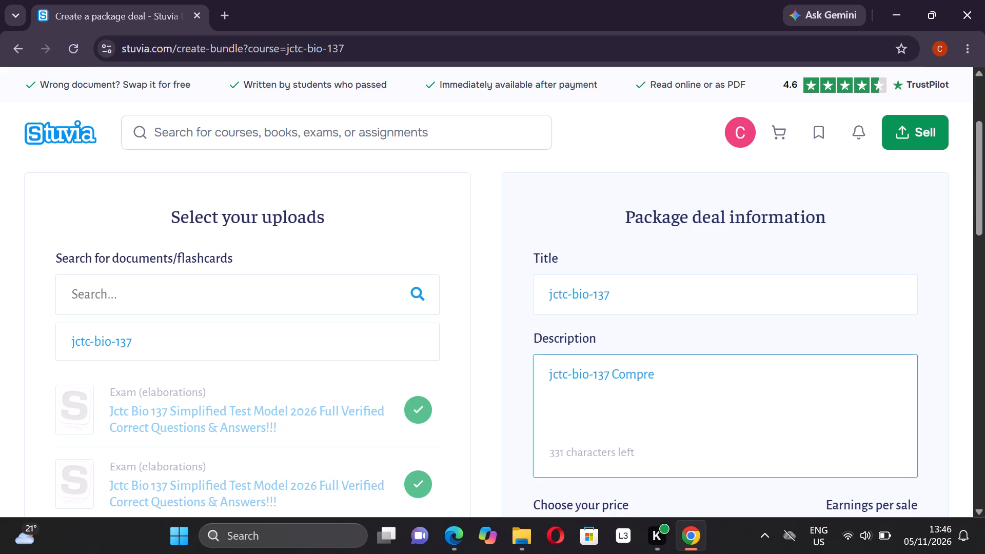
pyautogui.write('hensive')
pyautogui.press('space')
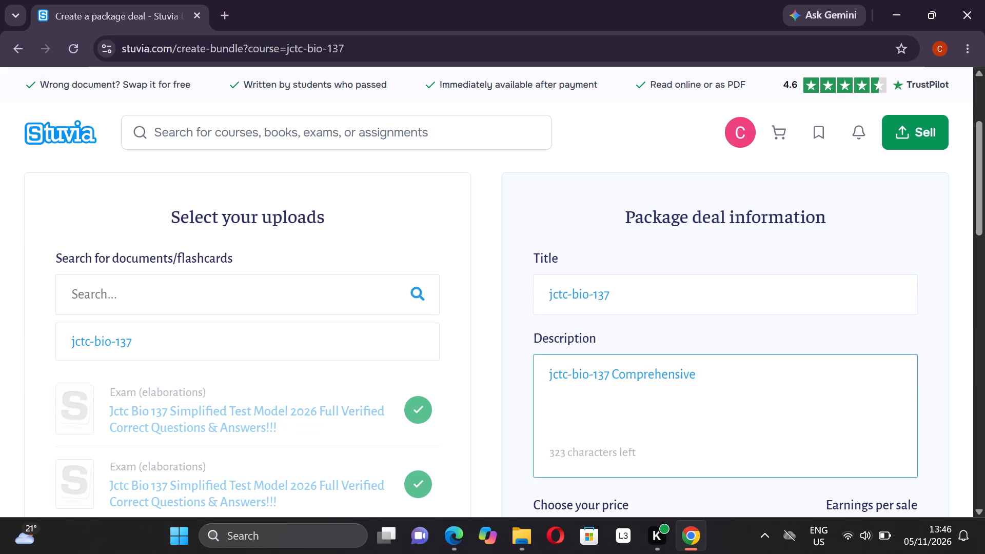
pyautogui.write('Te')
pyautogui.write('st')
pyautogui.press('space')
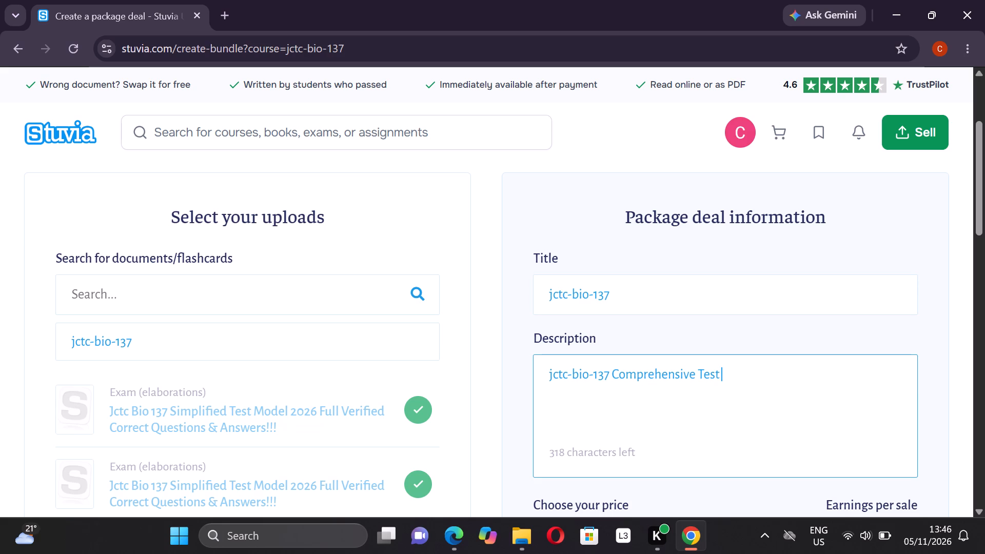
pyautogui.hotkey('shift', 'm')
pyautogui.write('odel')
pyautogui.press('space')
pyautogui.write('202')
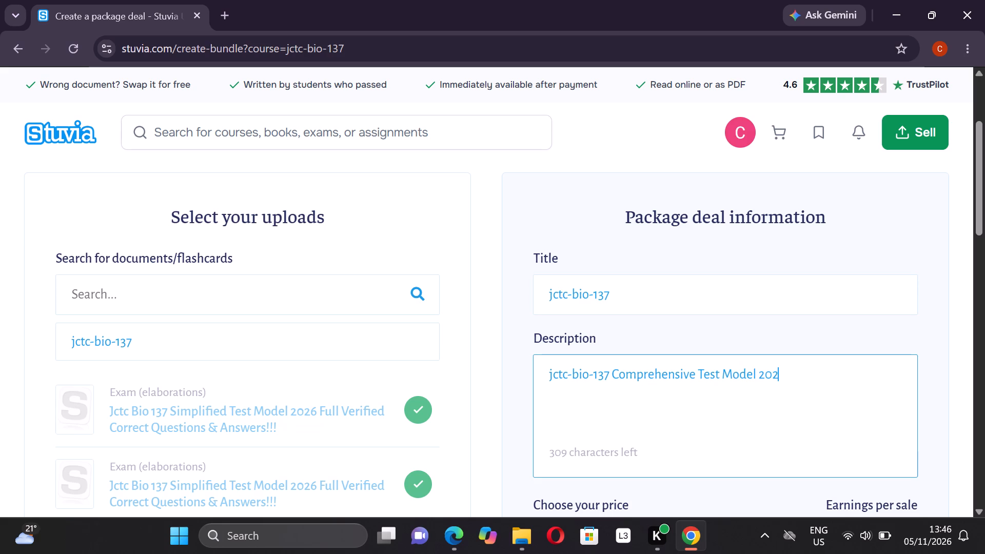
pyautogui.press('6')
pyautogui.write('-2027')
# Save the jctc-bio-137 package deal and return to the uploads overview.
pyautogui.scroll(-3, 628, 451)
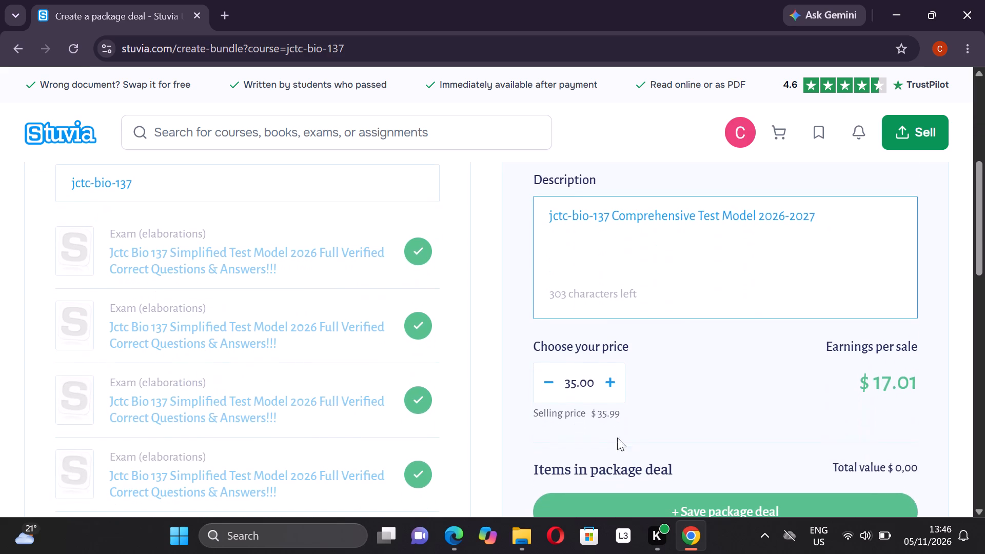
pyautogui.scroll(-1, 724, 466)
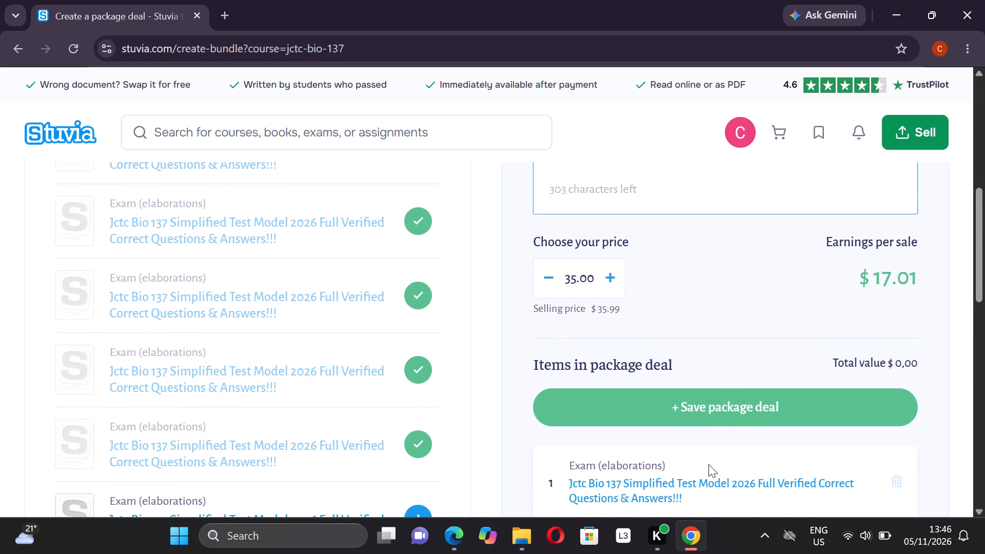
pyautogui.click(668, 402)
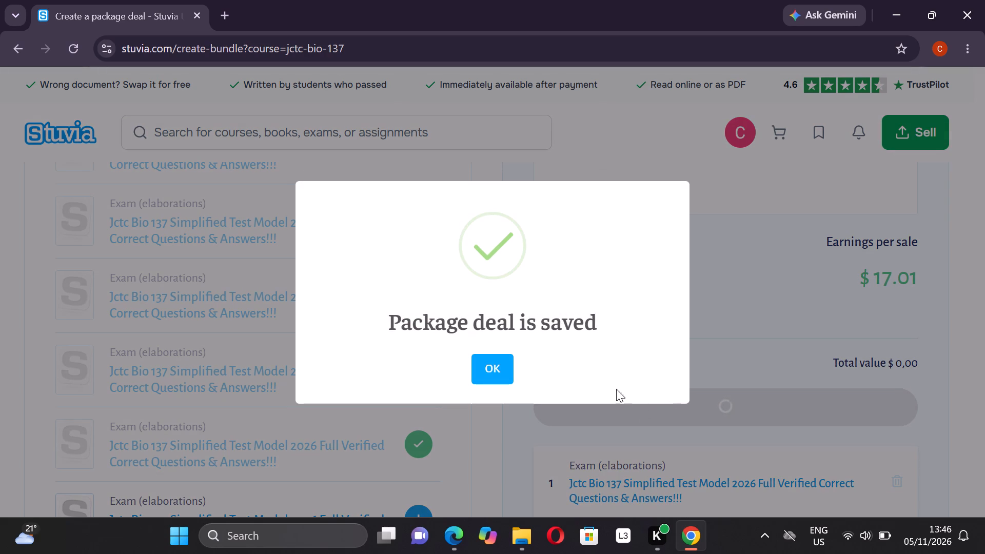
pyautogui.click(500, 370)
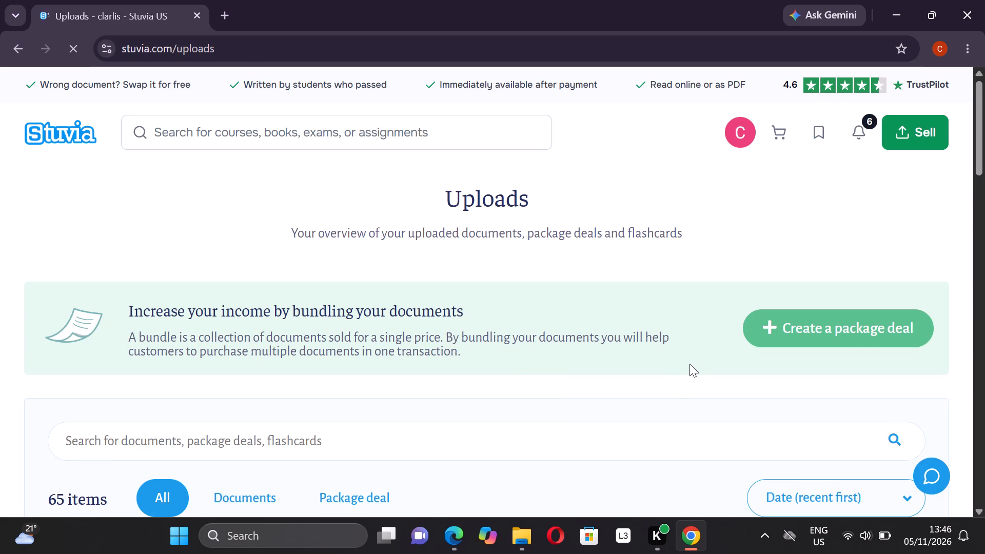
# Look through the list of uploaded items in the uploads overview.
pyautogui.scroll(-7, 689, 364)
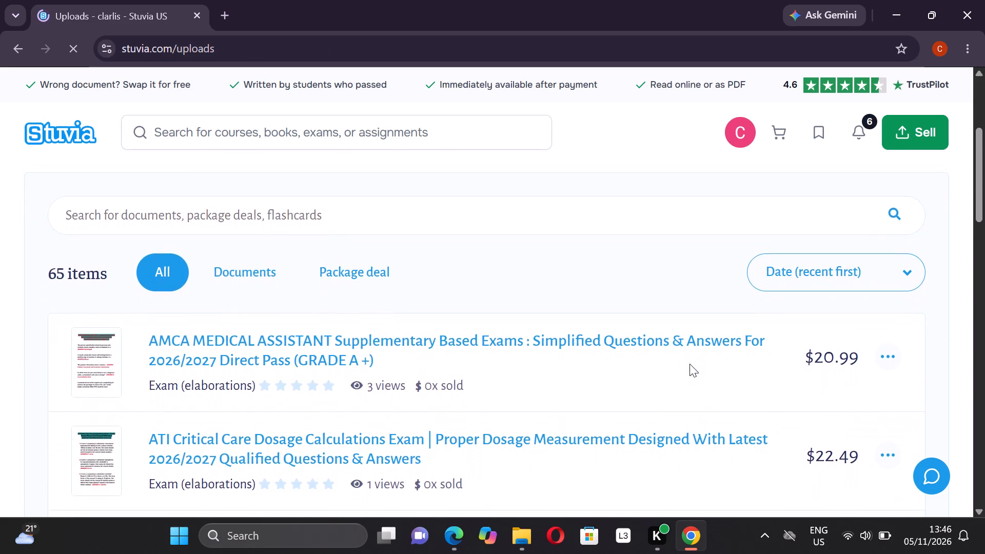
pyautogui.scroll(-7, 689, 364)
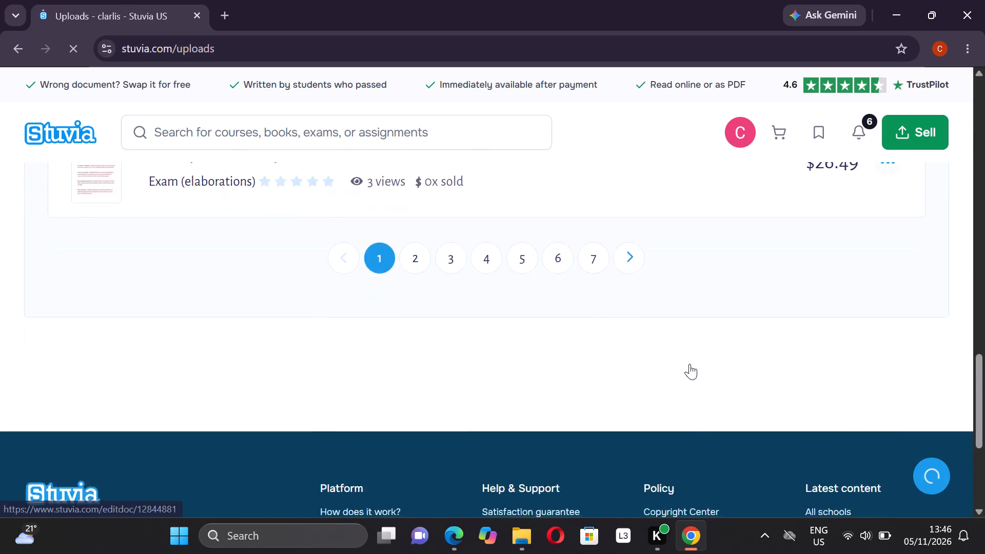
pyautogui.scroll(-4, 689, 364)
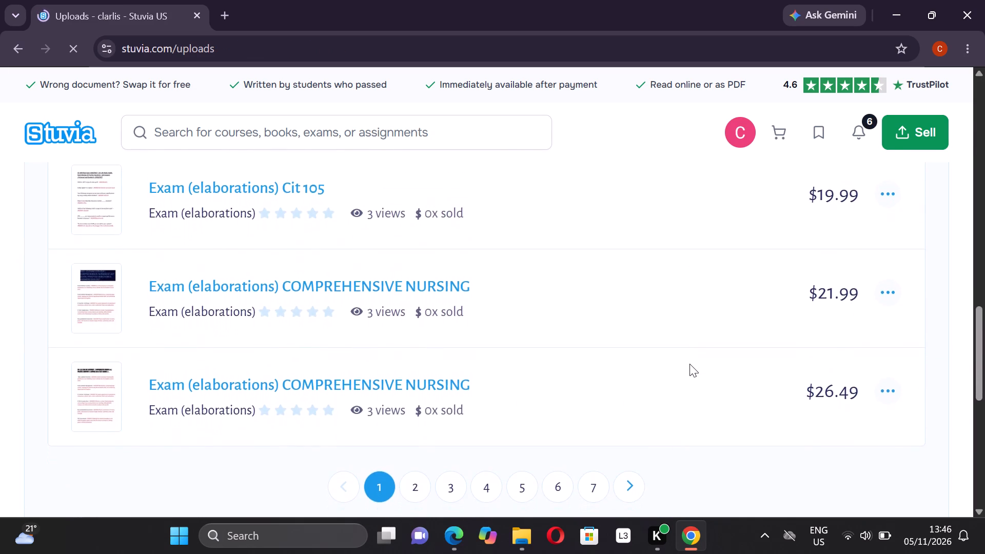
pyautogui.scroll(8, 689, 364)
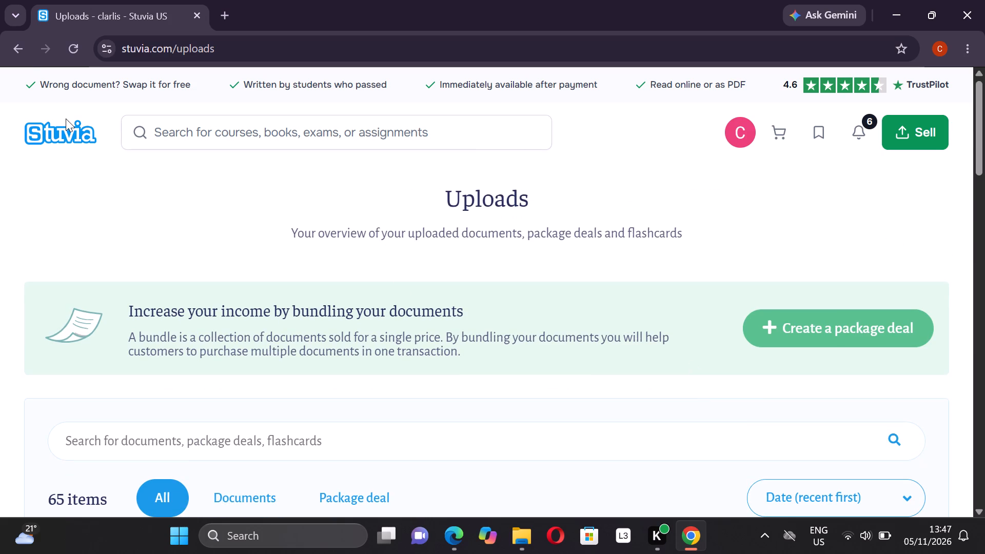
# Go back to the upload form and start a new upload for an Exam, Qualification, Training, or Test.
pyautogui.click(12, 47)
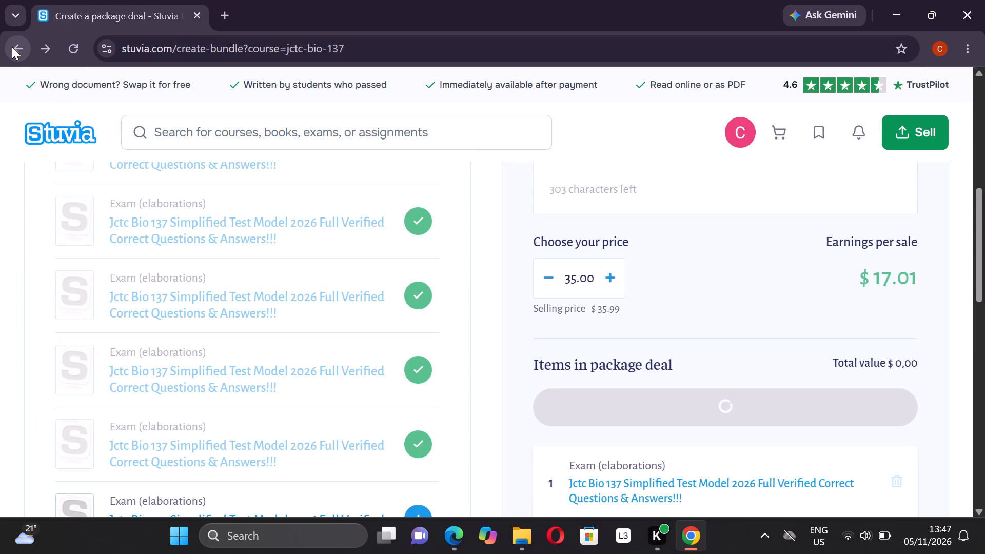
pyautogui.click(12, 47)
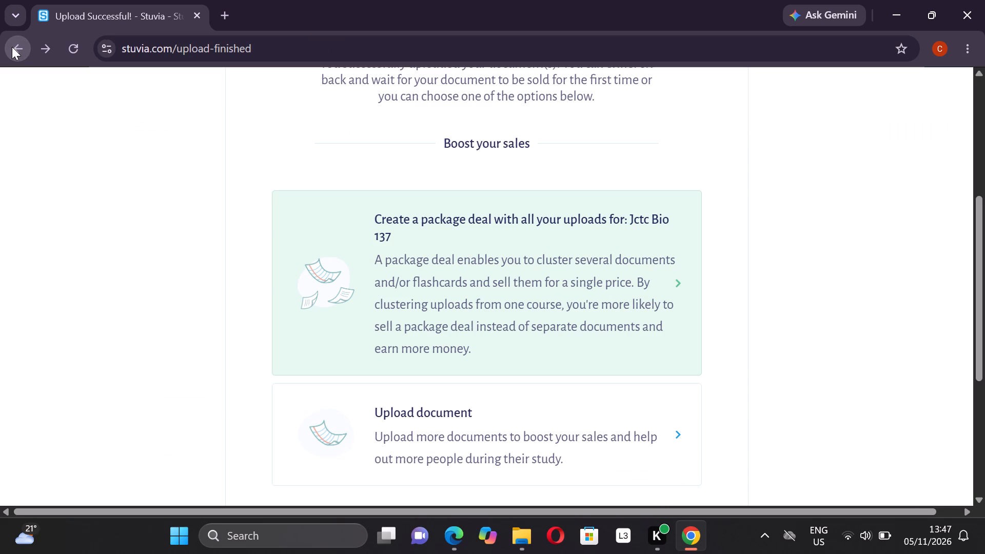
pyautogui.doubleClick(12, 47)
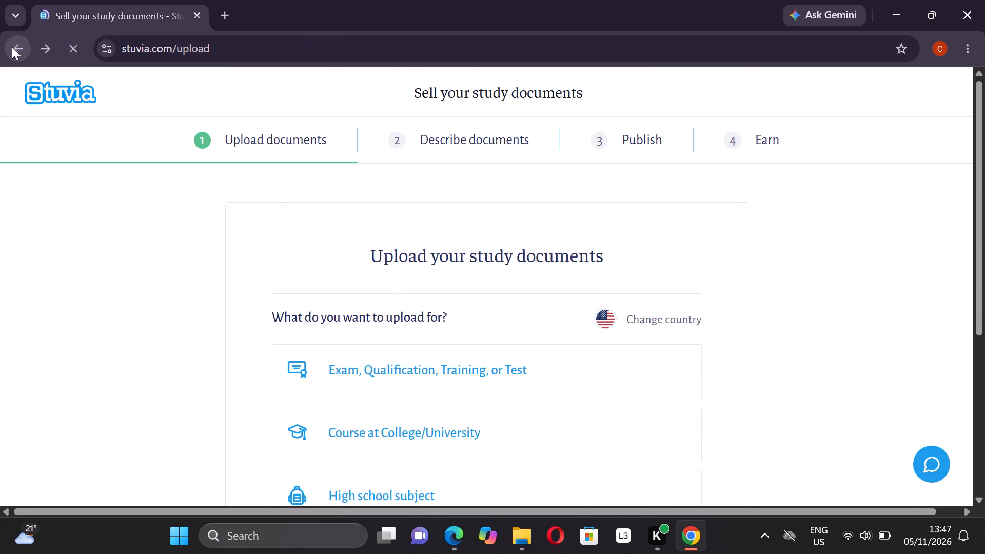
pyautogui.doubleClick(425, 364)
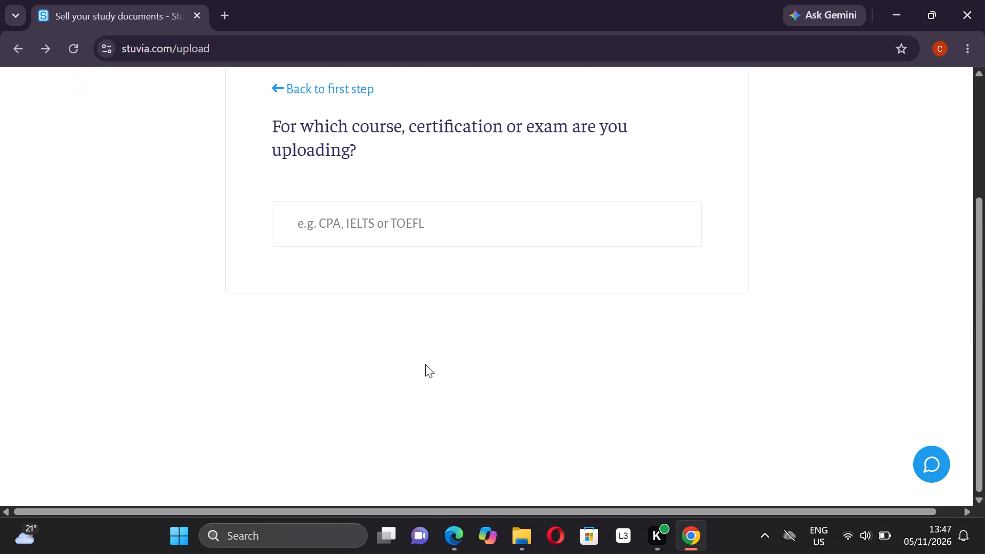
# Open the Maryland PDF from the BNN002 folder and copy its full three-line title from the first page.
pyautogui.click(309, 216)
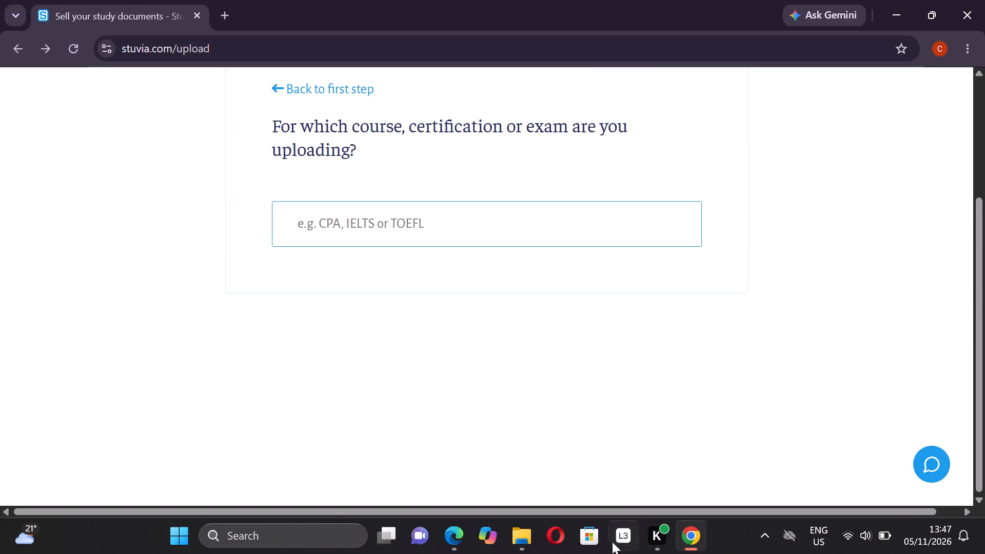
pyautogui.moveTo(517, 535); pyautogui.dragTo(517, 429)
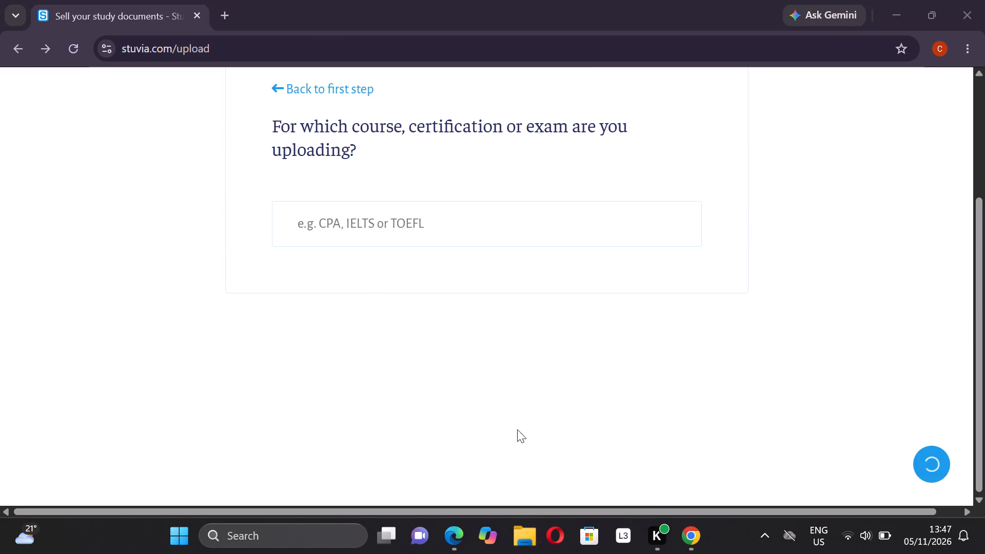
pyautogui.moveTo(517, 429); pyautogui.dragTo(513, 552)
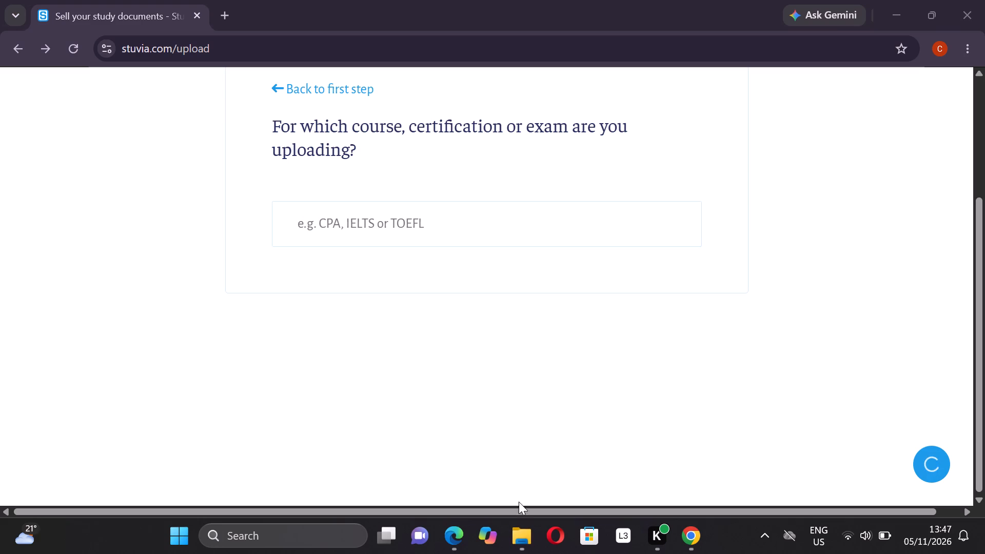
pyautogui.click(513, 462)
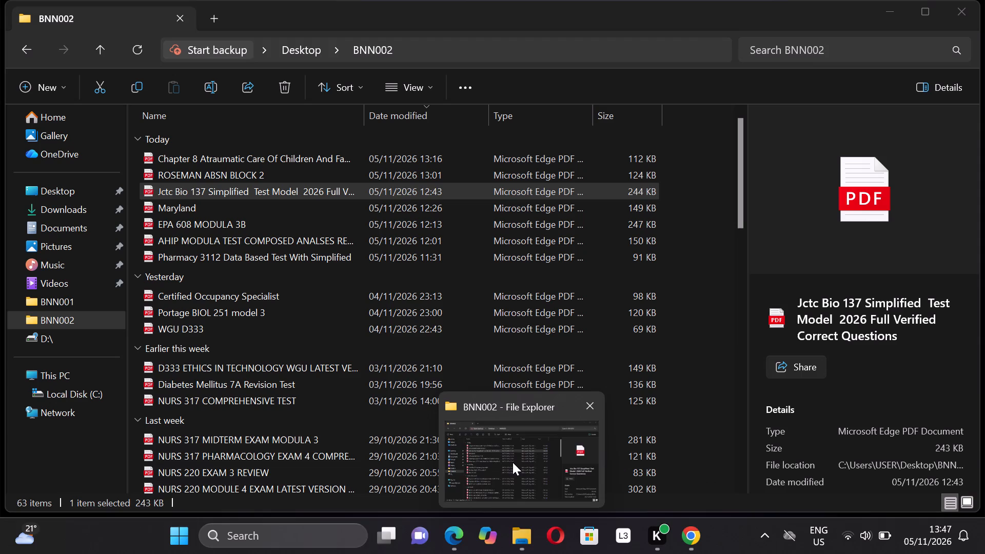
pyautogui.click(286, 201)
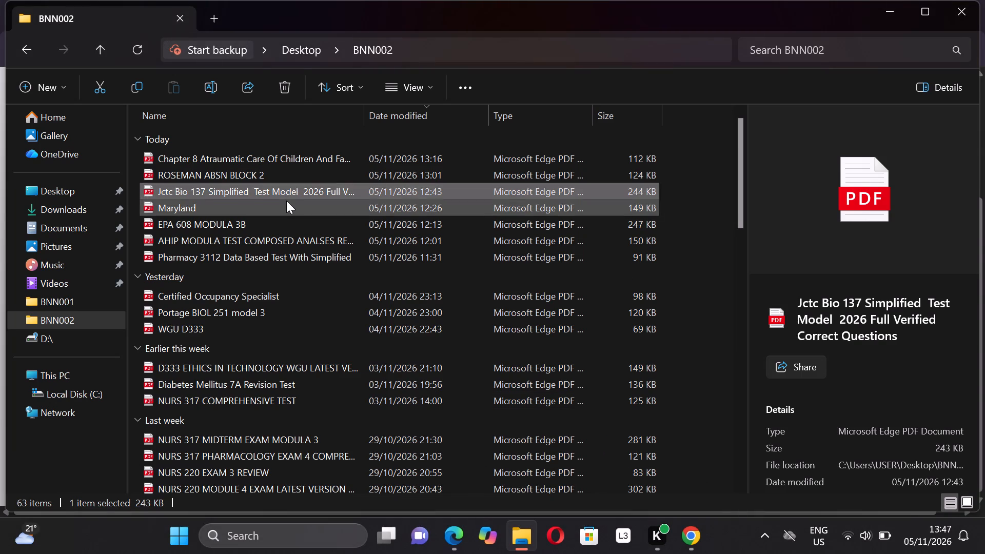
pyautogui.doubleClick(286, 201)
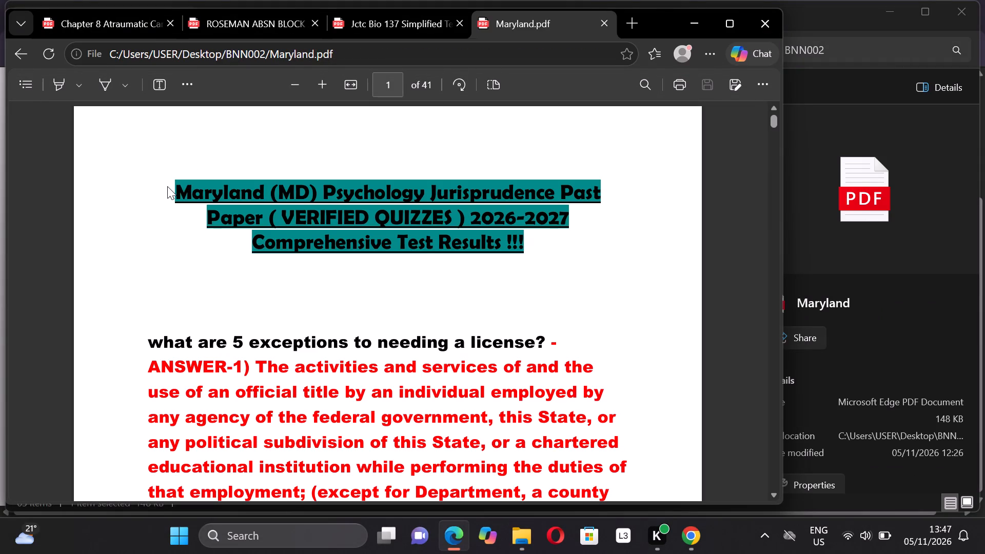
pyautogui.click(167, 186)
pyautogui.moveTo(167, 186); pyautogui.dragTo(524, 250)
pyautogui.moveTo(171, 186); pyautogui.dragTo(254, 182)
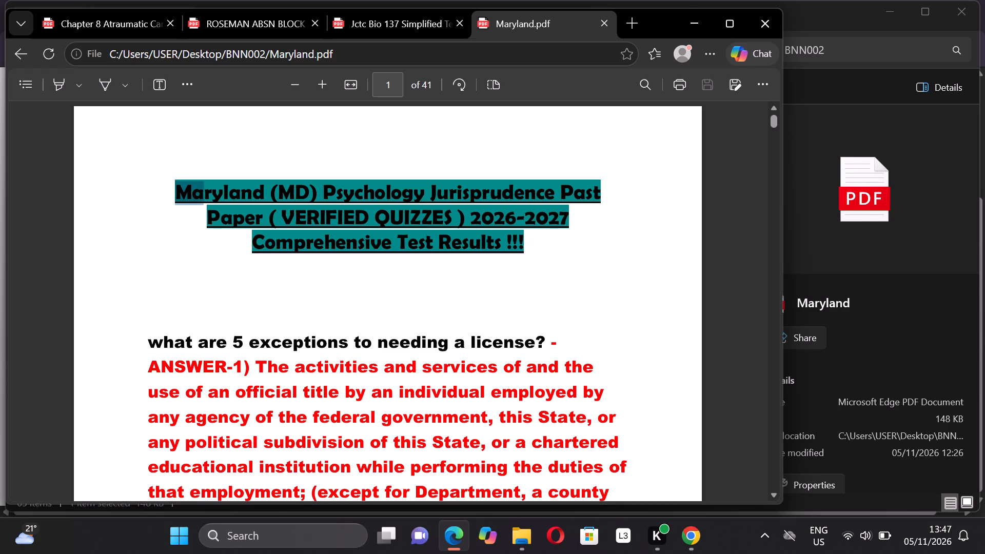
pyautogui.moveTo(254, 182); pyautogui.dragTo(535, 245)
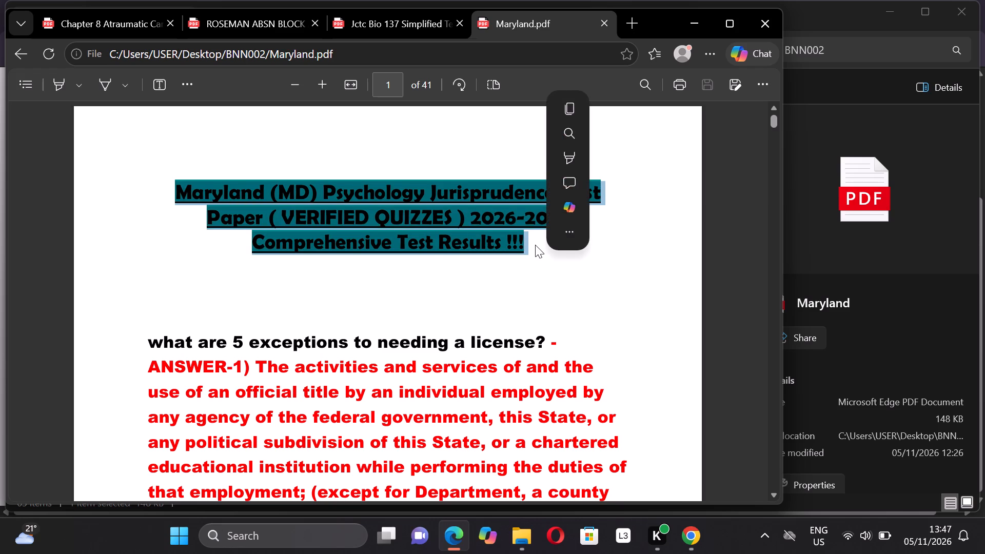
pyautogui.hotkey('ctrl', 'c')
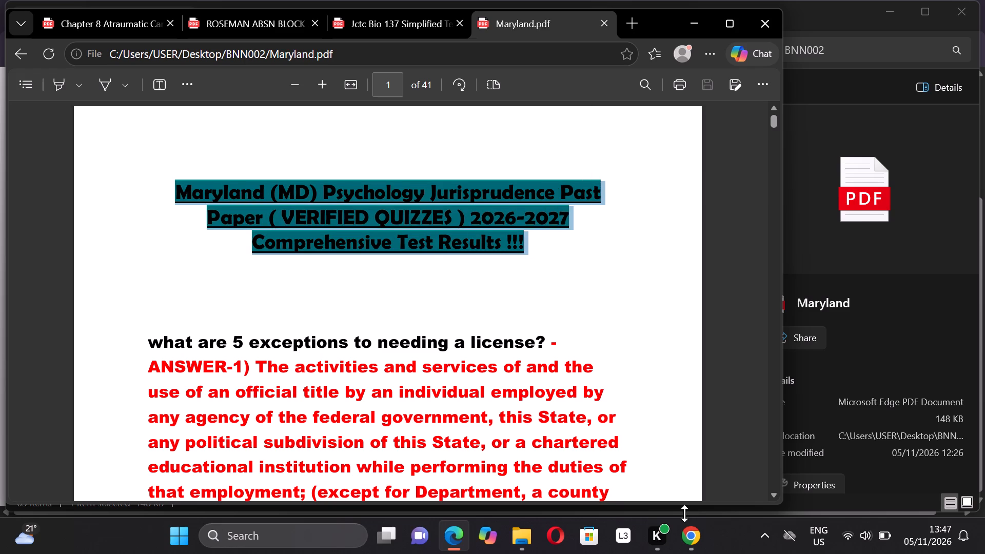
# Back in the Stuvia upload form, add the course "Maryland (MD) Psychology Jurisprudence", using the copied title without "Past Paper".
pyautogui.click(674, 461)
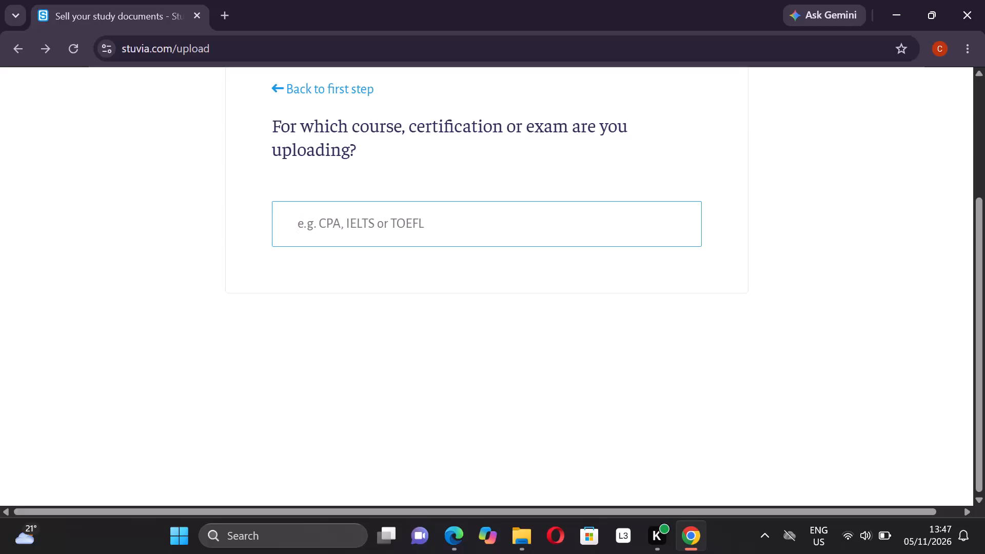
pyautogui.hotkey('ctrl', 'v')
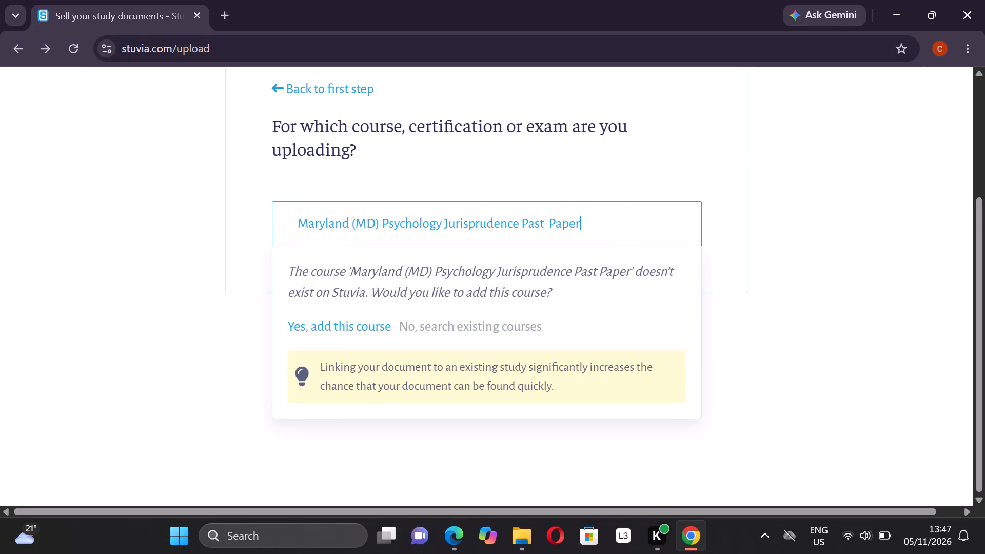
pyautogui.press('BackSpace')
pyautogui.press('BackSpace')
pyautogui.press('BackSpace')
pyautogui.press('BackSpace')
pyautogui.press('BackSpace')
pyautogui.press('BackSpace')
pyautogui.press('BackSpace')
pyautogui.press('BackSpace')
pyautogui.press('BackSpace')
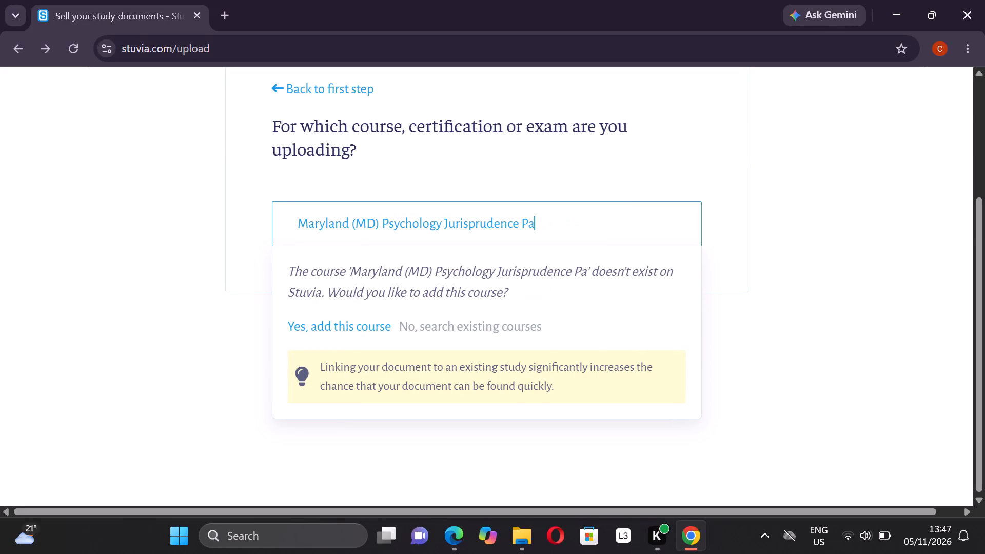
pyautogui.press('BackSpace')
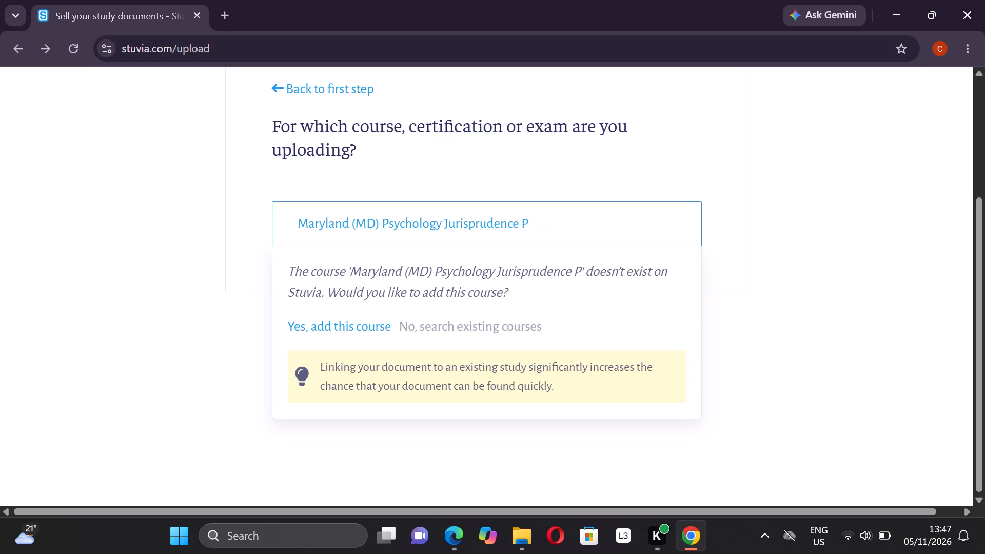
pyautogui.press('BackSpace')
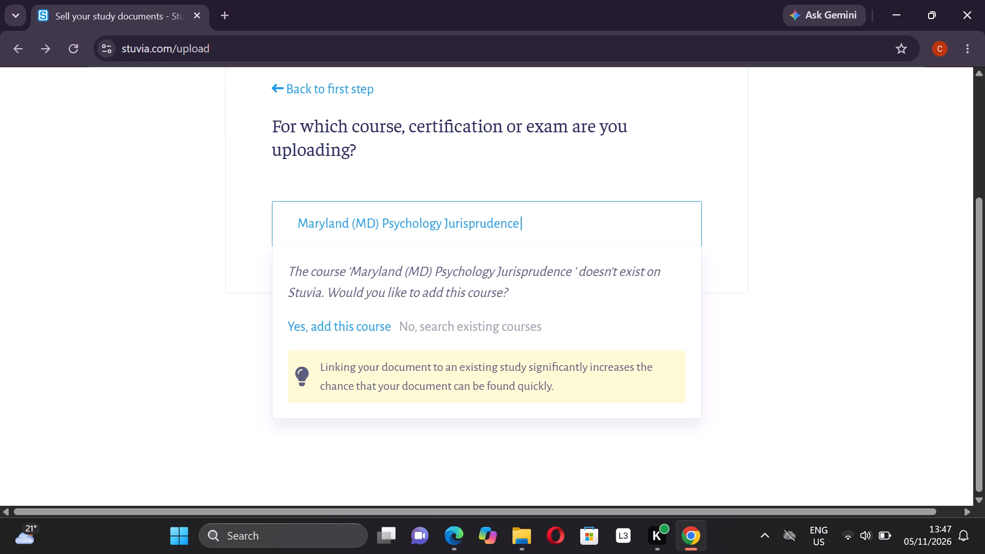
pyautogui.press('Return')
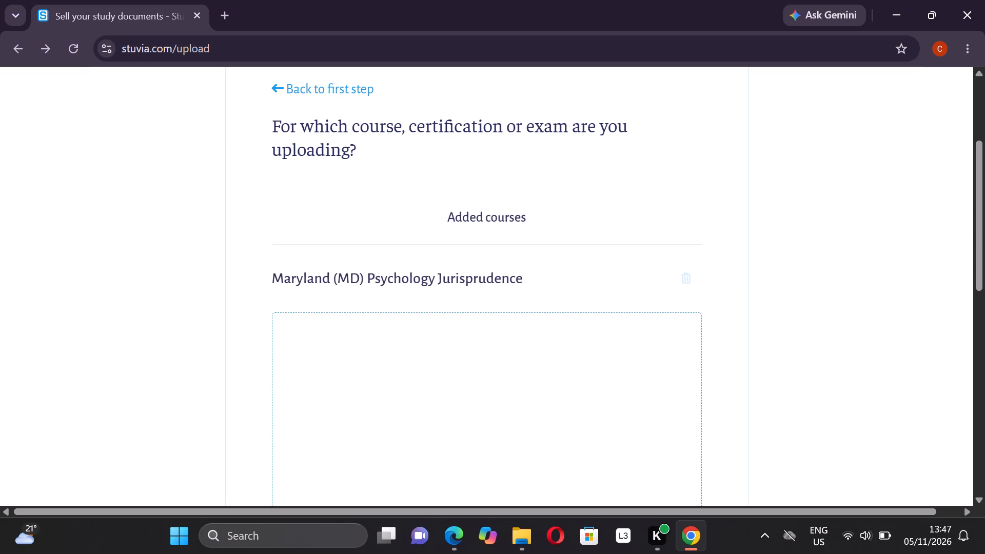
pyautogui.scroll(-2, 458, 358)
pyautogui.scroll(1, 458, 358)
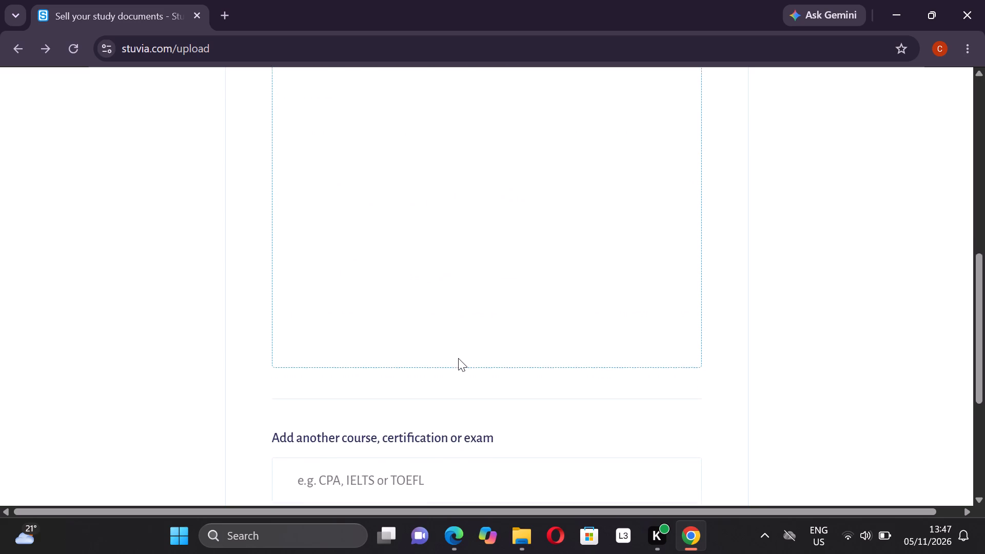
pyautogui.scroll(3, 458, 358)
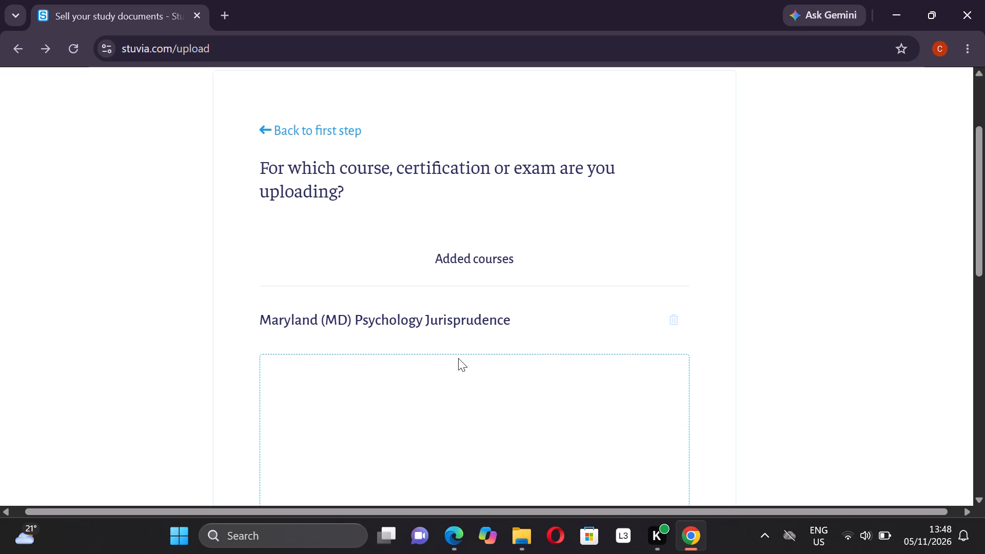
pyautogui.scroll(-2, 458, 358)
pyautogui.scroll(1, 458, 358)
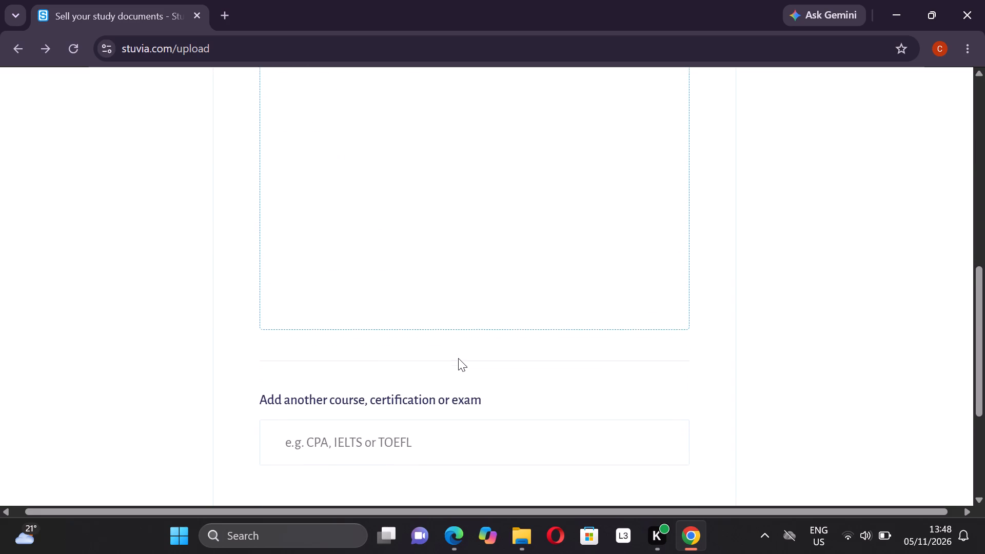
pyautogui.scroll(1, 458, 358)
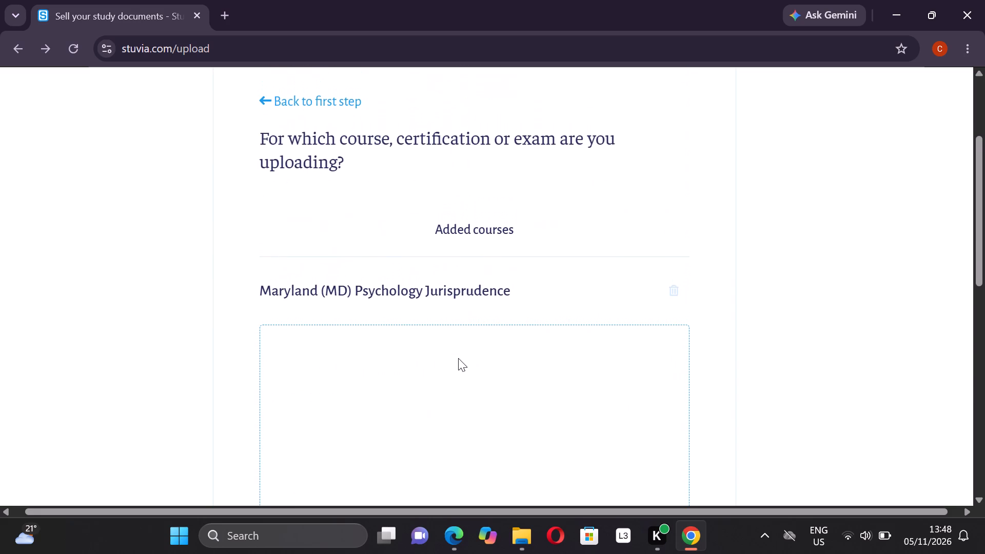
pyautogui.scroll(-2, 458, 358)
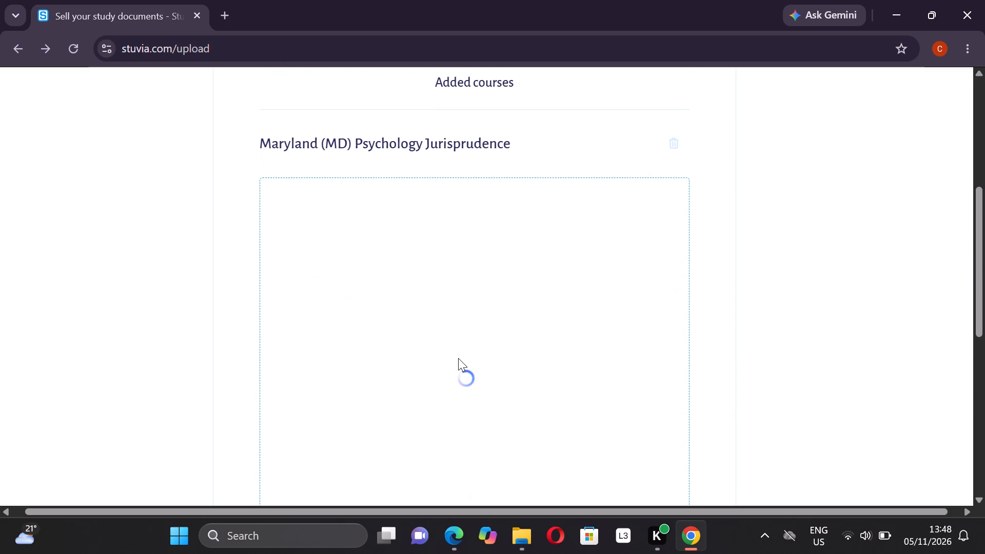